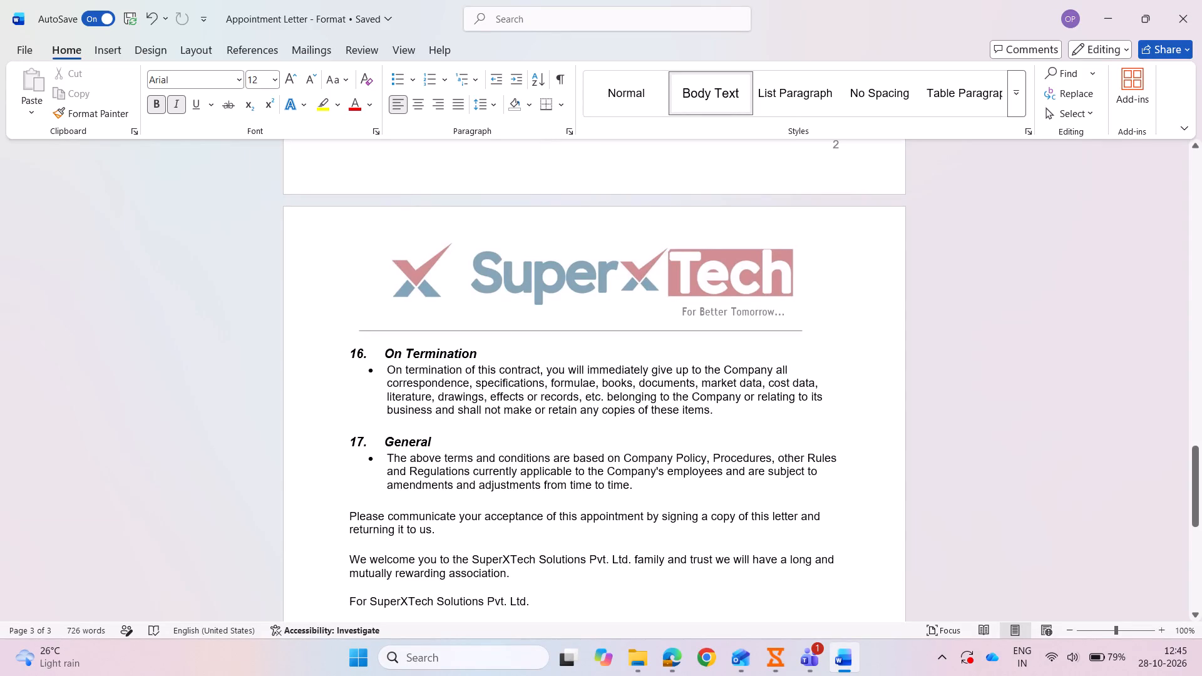
# Skim the appointment letter backward from the On Termination clause to the reference number and title on page 1.
pyautogui.scroll(12, 640, 404)
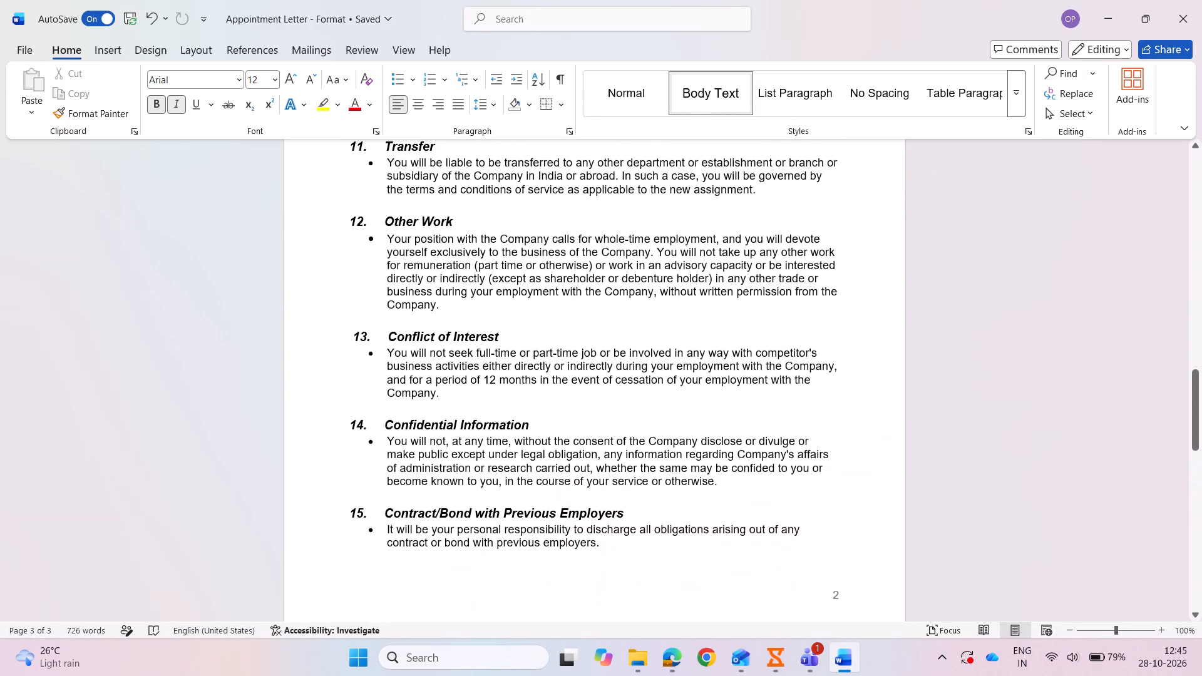
pyautogui.scroll(12, 642, 411)
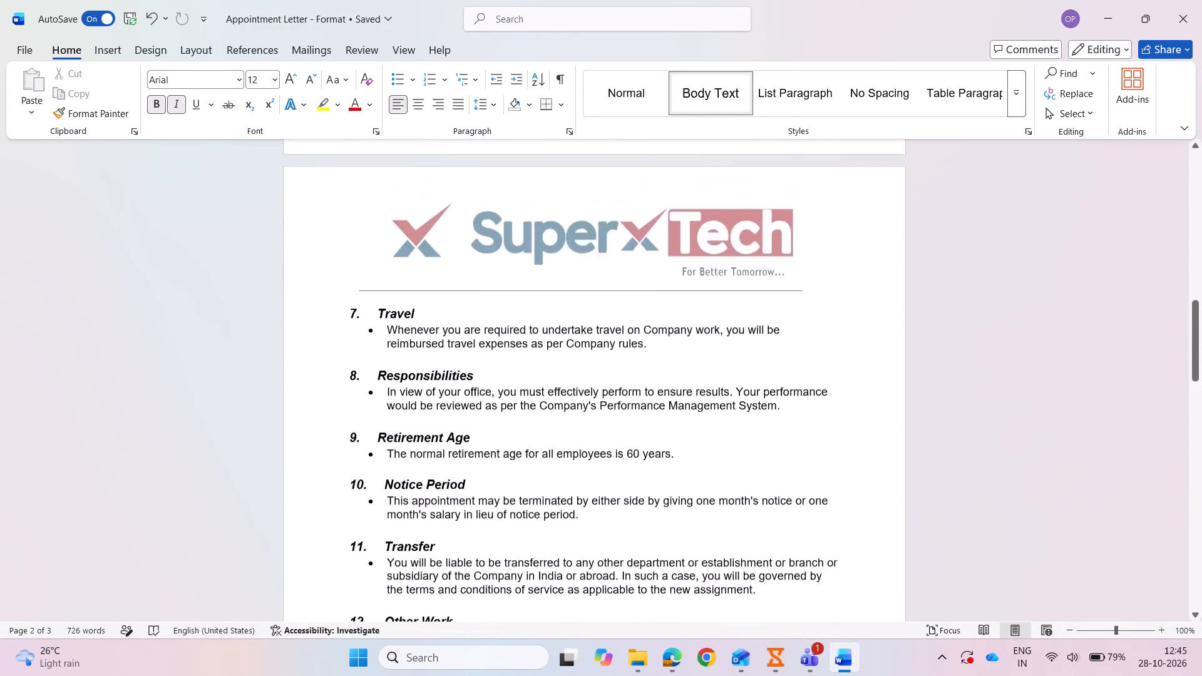
pyautogui.scroll(19, 637, 417)
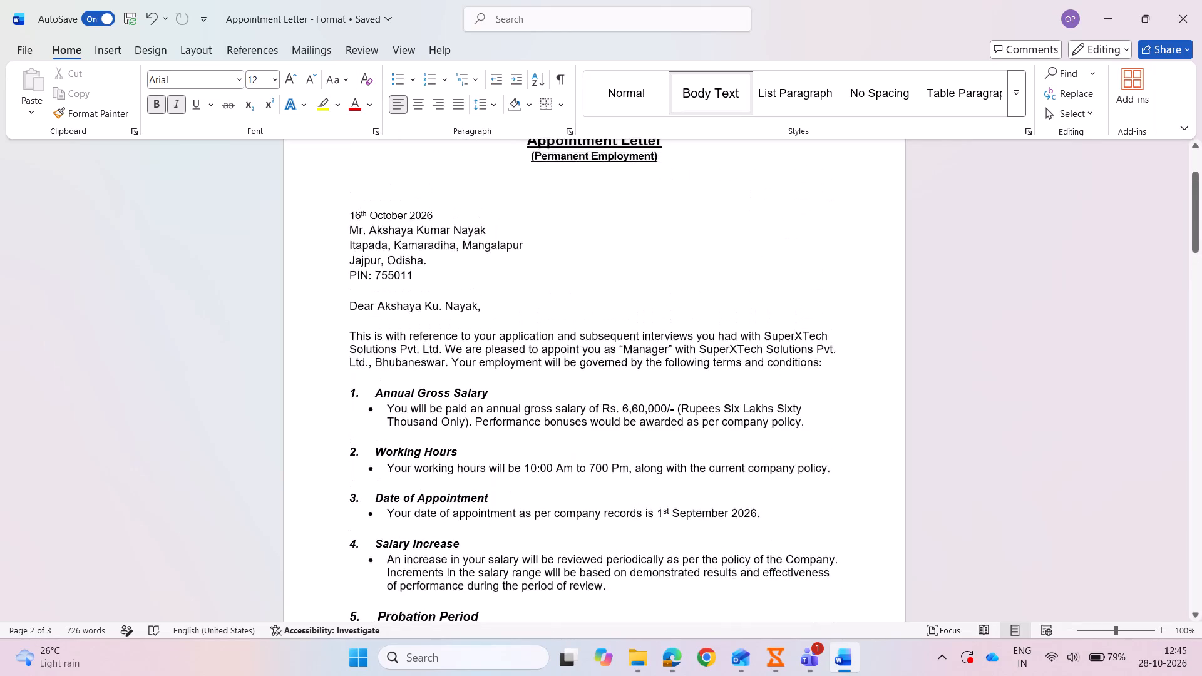
pyautogui.scroll(10, 640, 420)
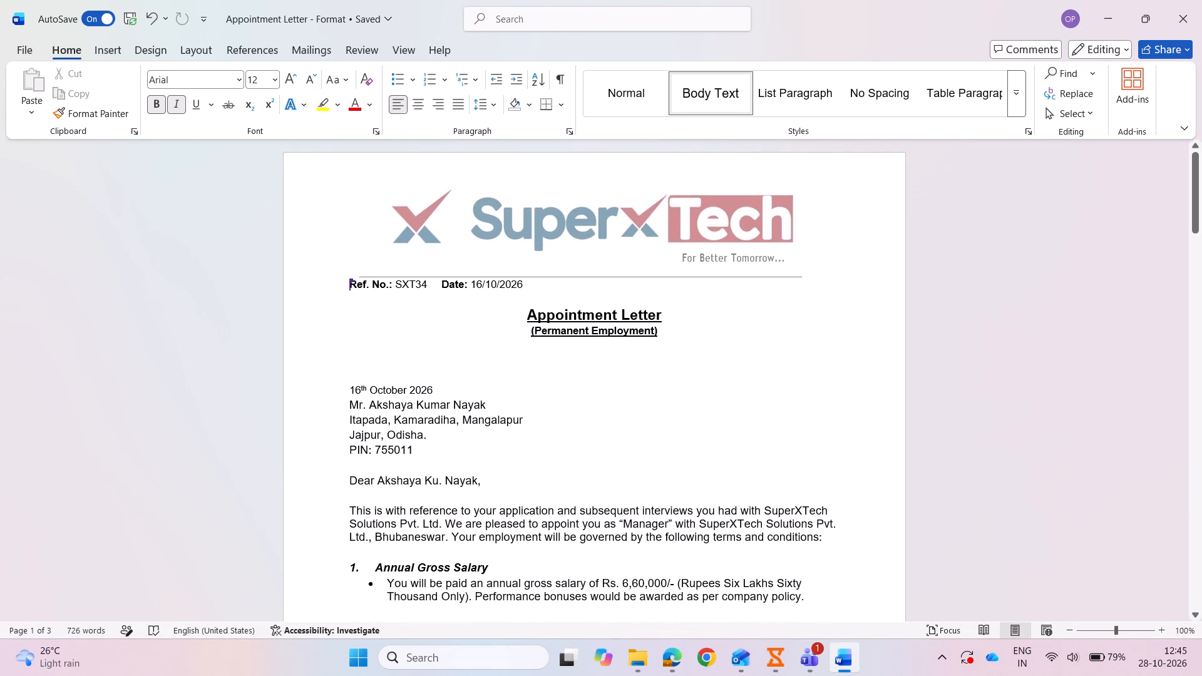
# Review the appointment letter from the addressee block through clauses 1 to 17 and the signature and acceptance lines.
pyautogui.scroll(-3, 617, 419)
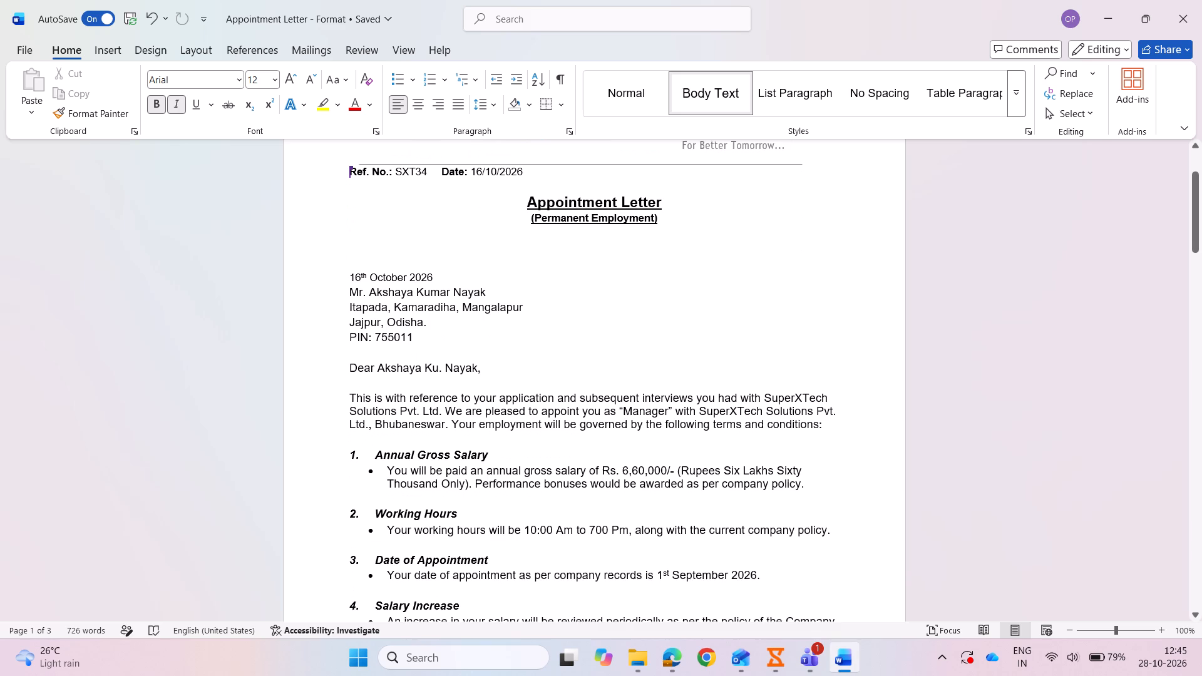
pyautogui.scroll(-5, 620, 419)
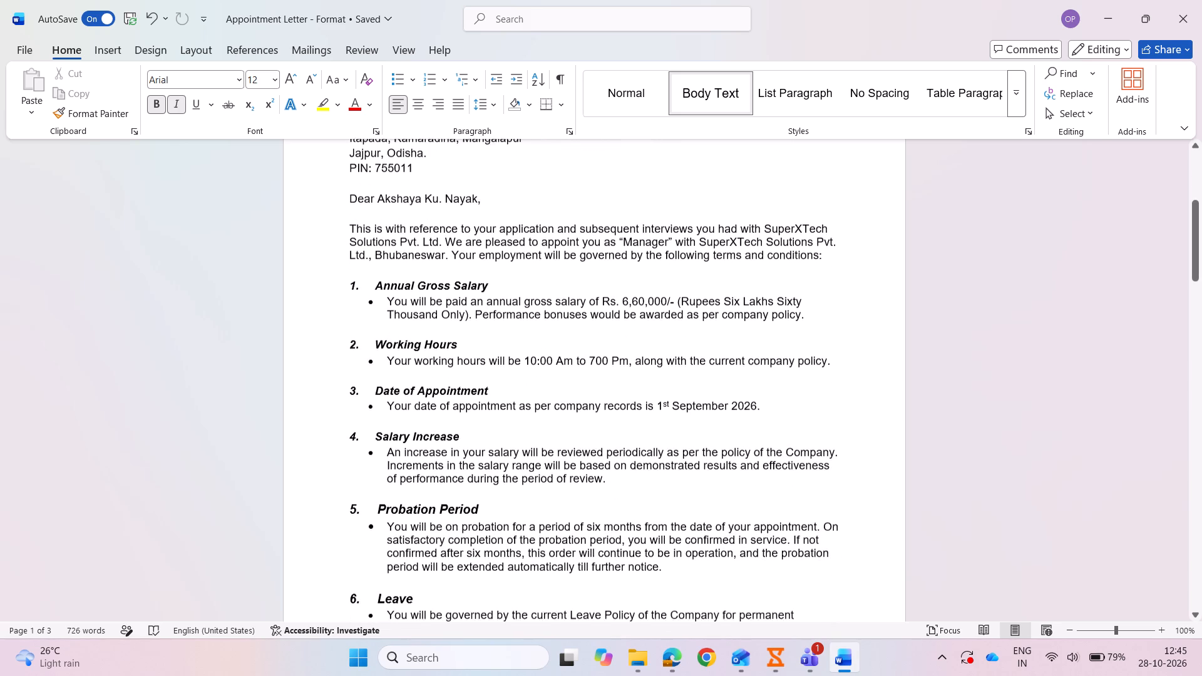
pyautogui.scroll(-3, 613, 423)
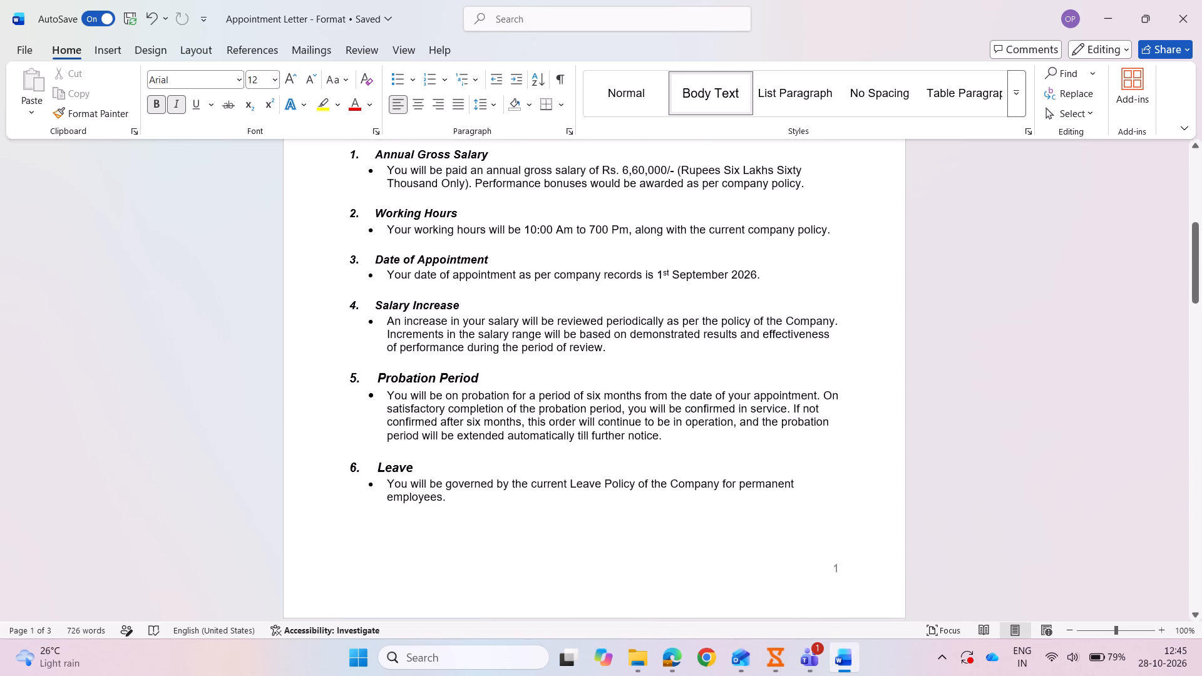
pyautogui.scroll(-2, 605, 427)
pyautogui.scroll(2, 605, 427)
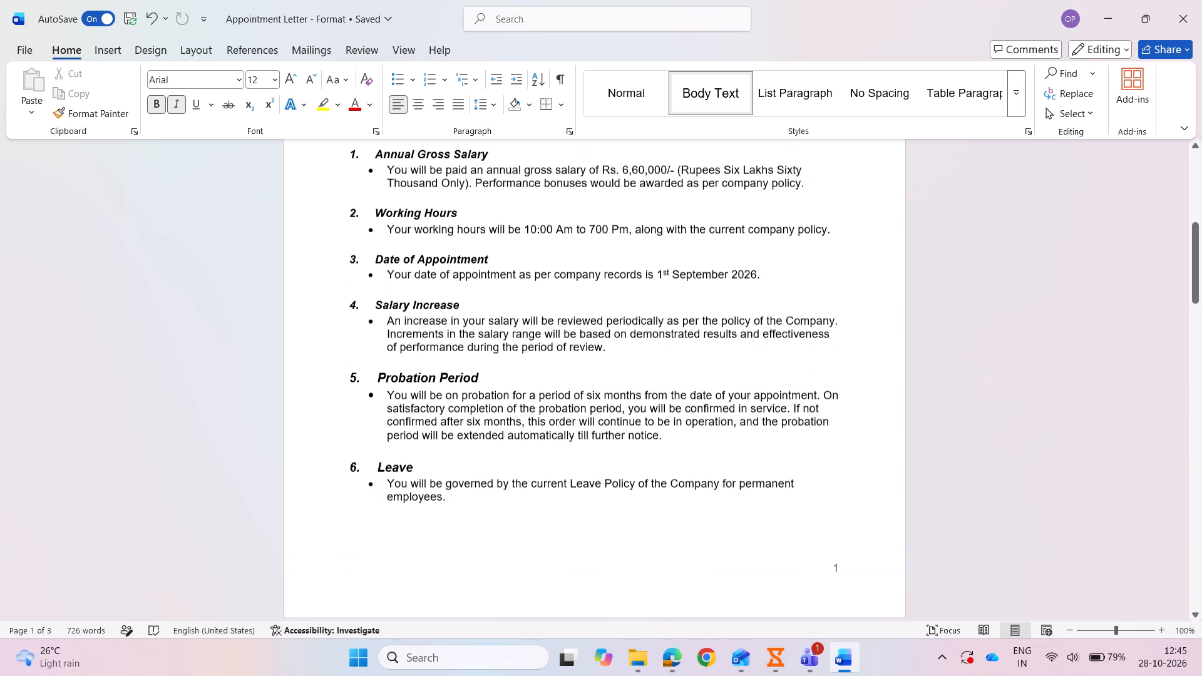
pyautogui.scroll(-17, 575, 436)
pyautogui.scroll(-9, 574, 437)
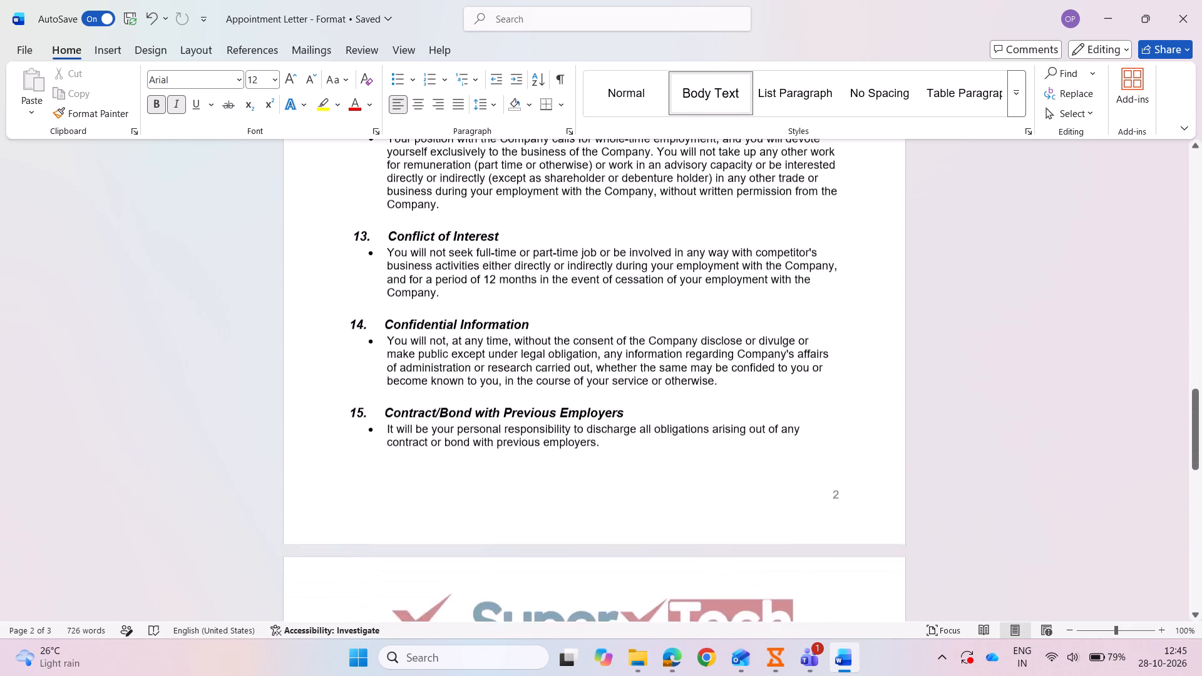
pyautogui.scroll(-13, 574, 437)
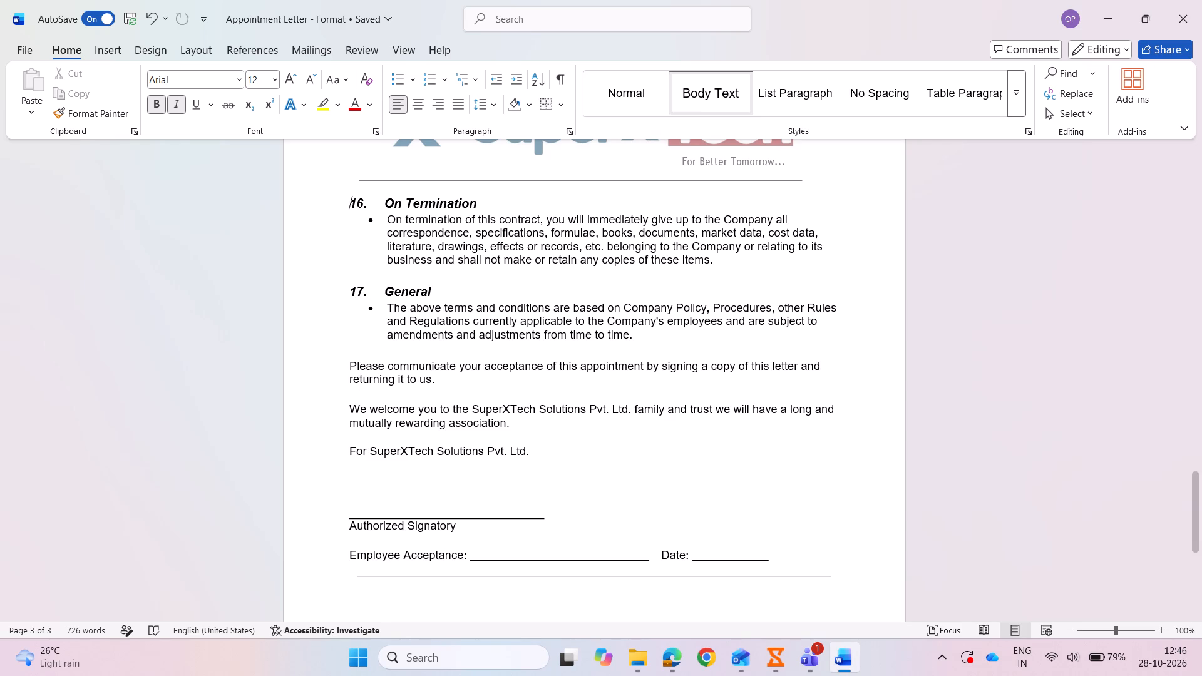
pyautogui.scroll(-2, 557, 443)
# Recheck the letter's clauses from the signature block on page 3 back to the letterhead on page 1.
pyautogui.scroll(1, 553, 451)
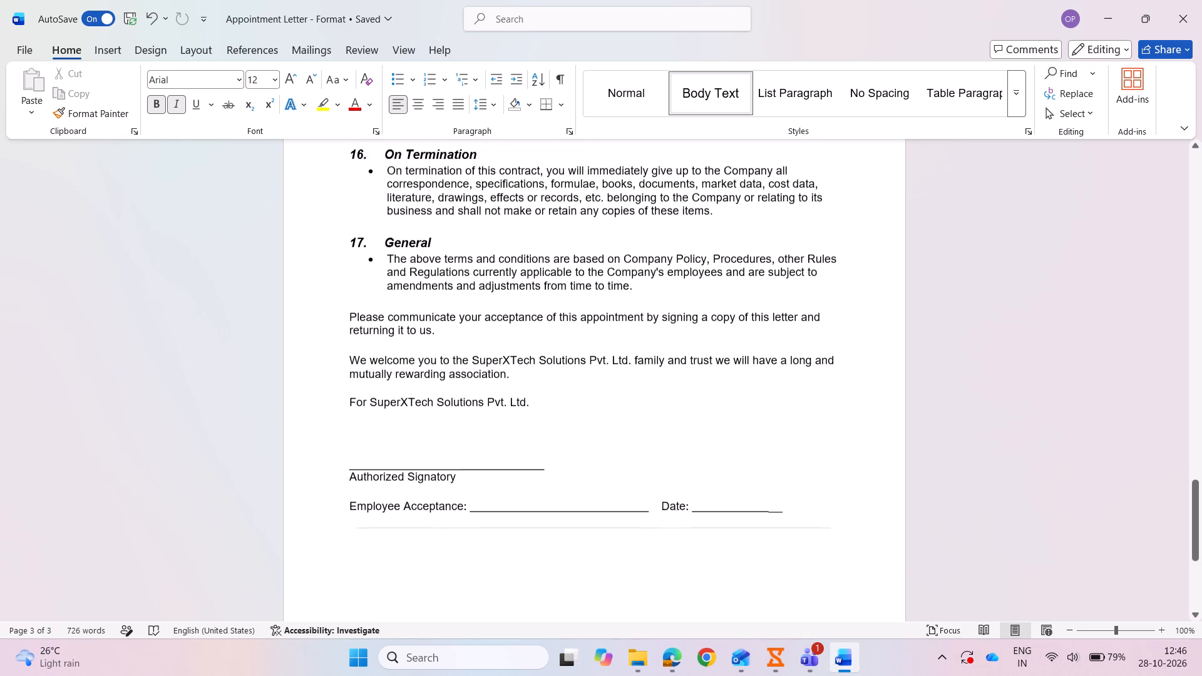
pyautogui.scroll(2, 553, 451)
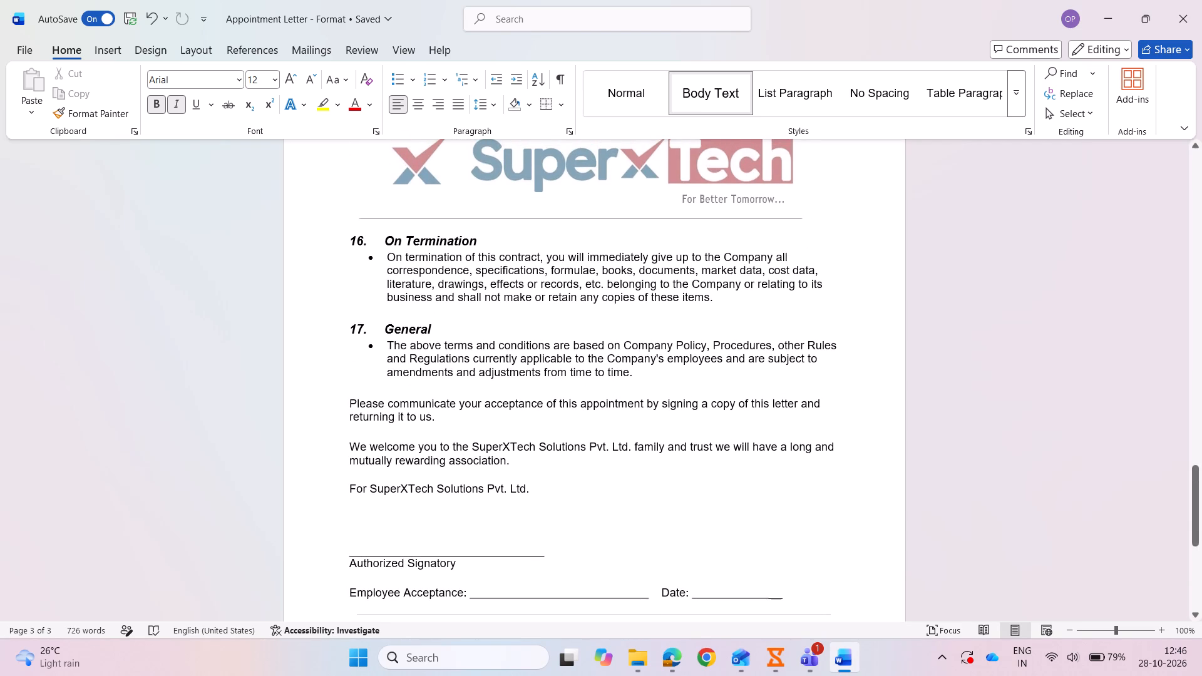
pyautogui.scroll(9, 535, 448)
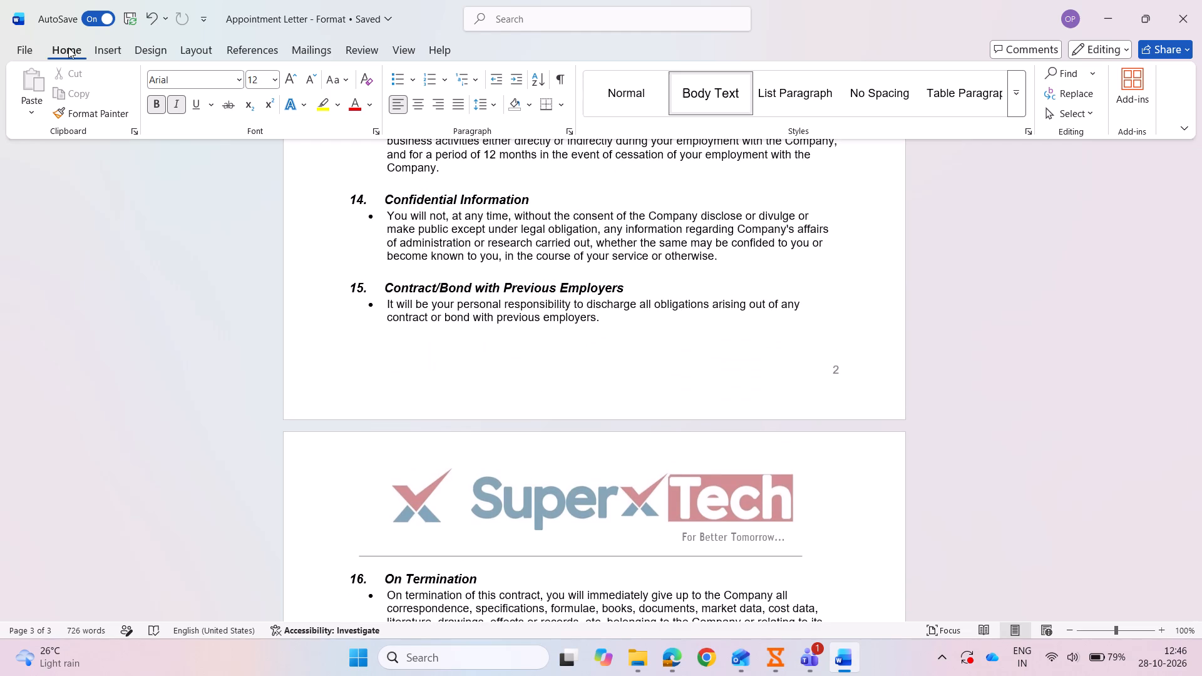
pyautogui.scroll(8, 515, 344)
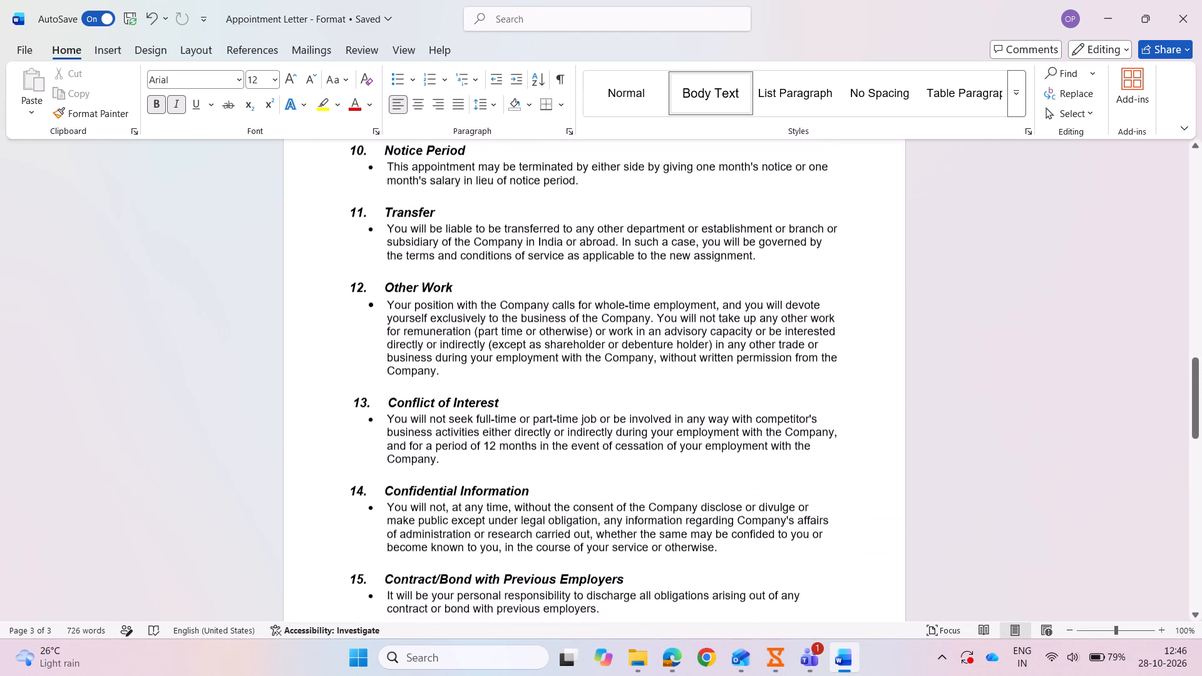
pyautogui.scroll(12, 515, 337)
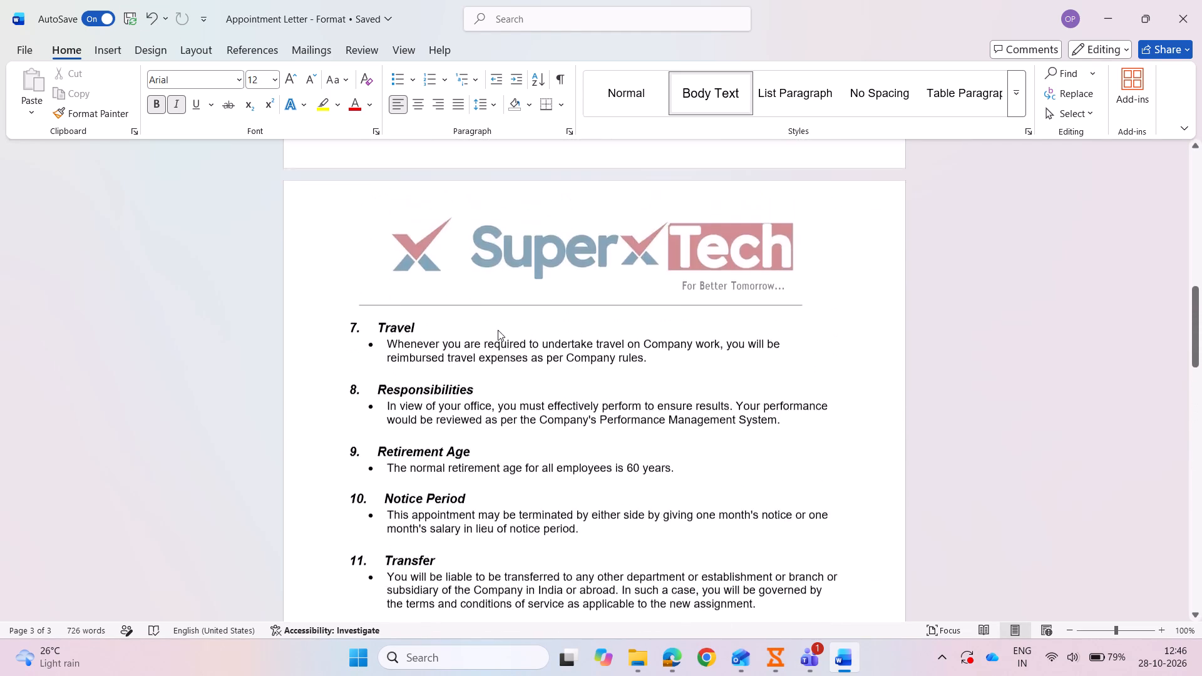
pyautogui.scroll(19, 495, 329)
pyautogui.scroll(3, 490, 322)
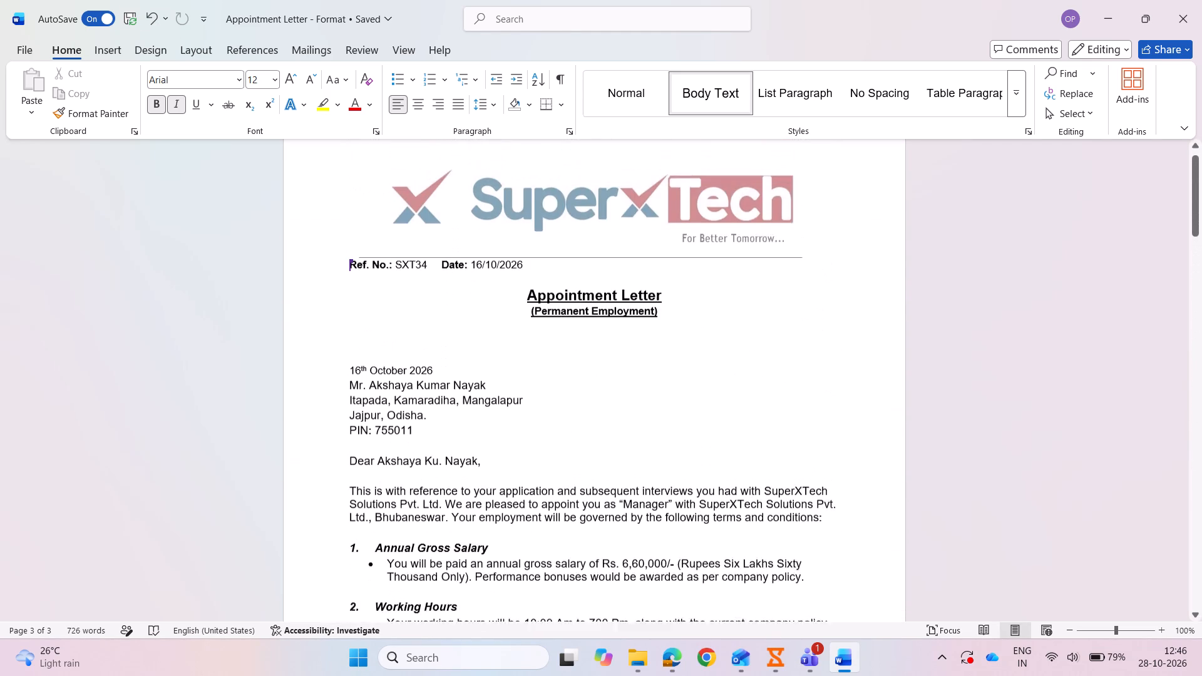
pyautogui.scroll(2, 490, 322)
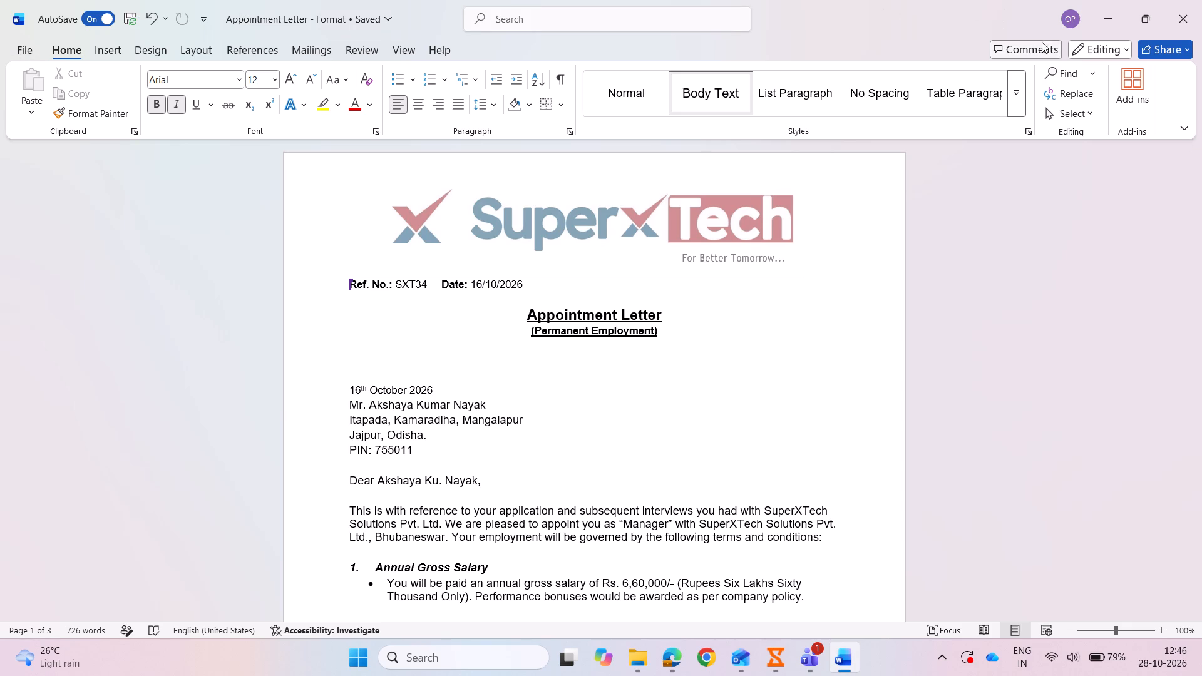
# Open the sharing options for the appointment letter document.
pyautogui.click(1180, 45)
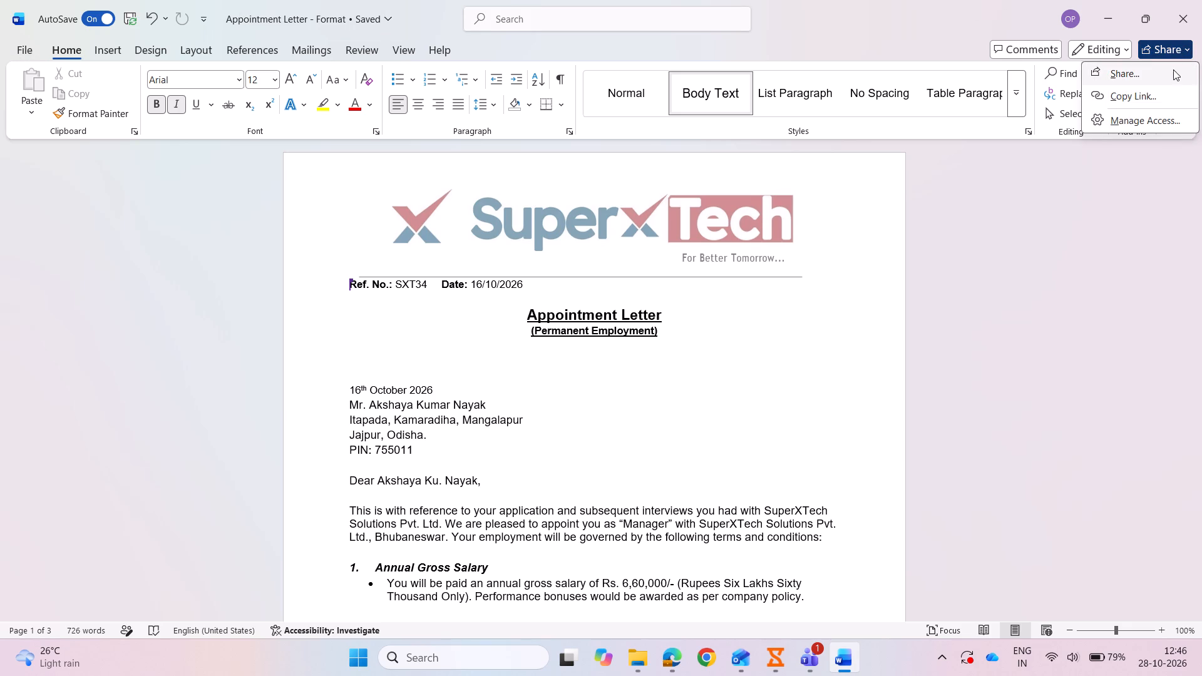
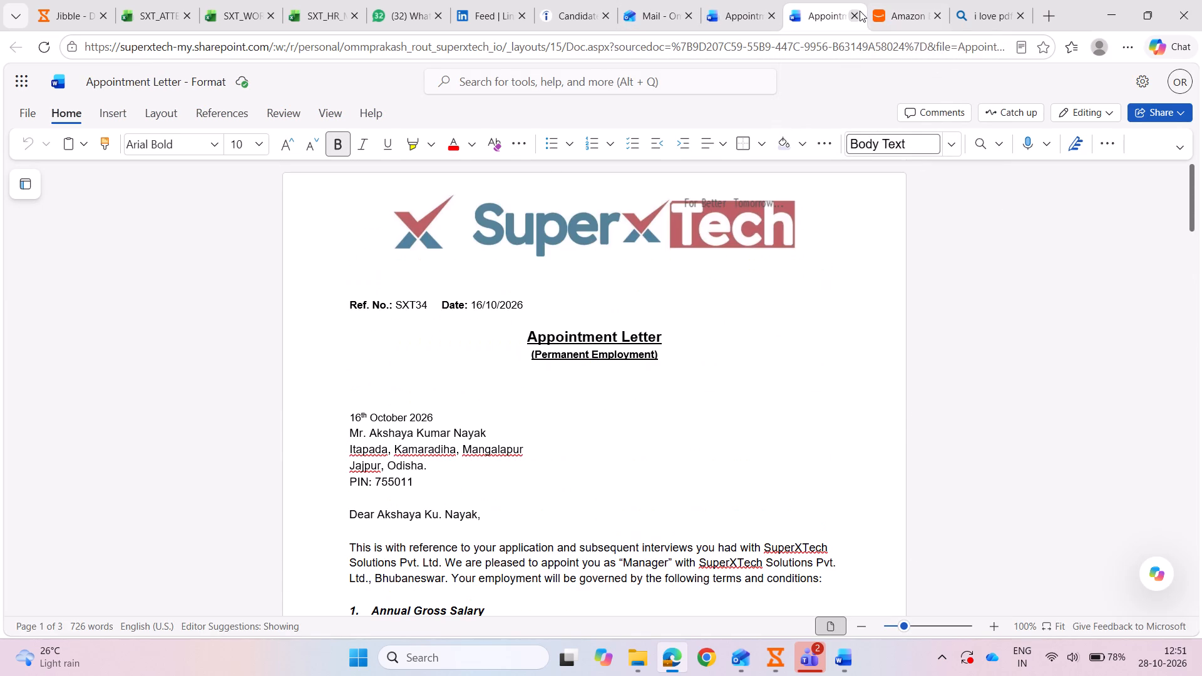
# Close the duplicate browser tab of the appointment letter and switch to the remaining copy.
pyautogui.scroll(-3, 555, 419)
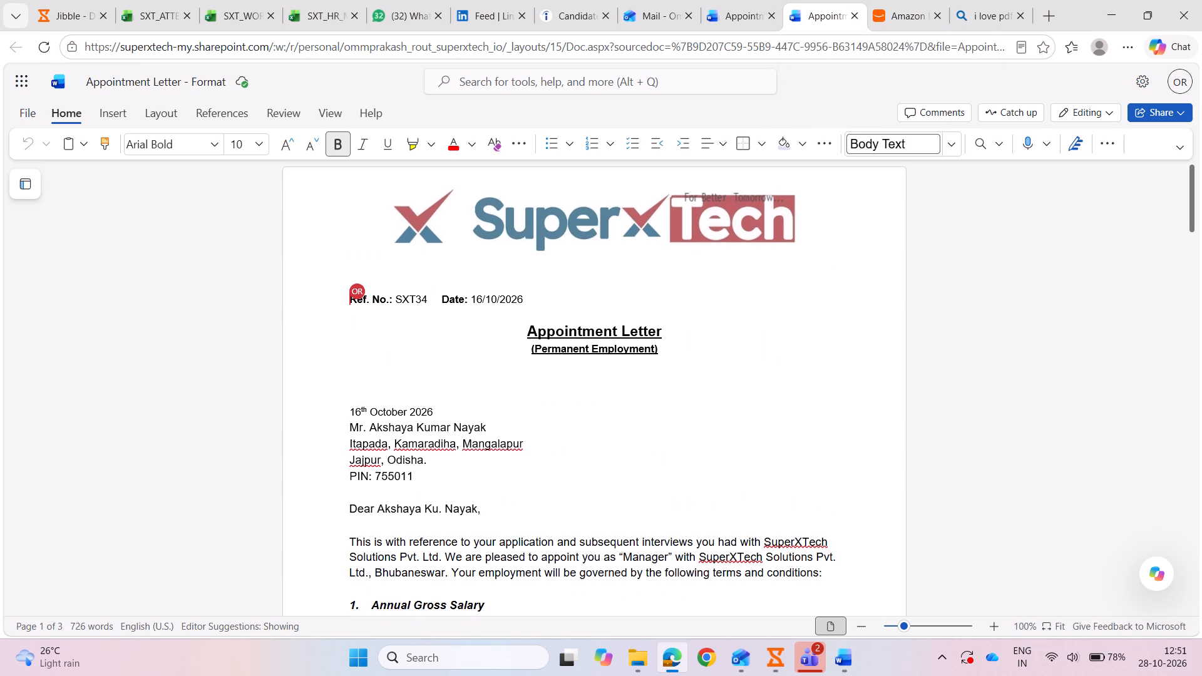
pyautogui.click(855, 18)
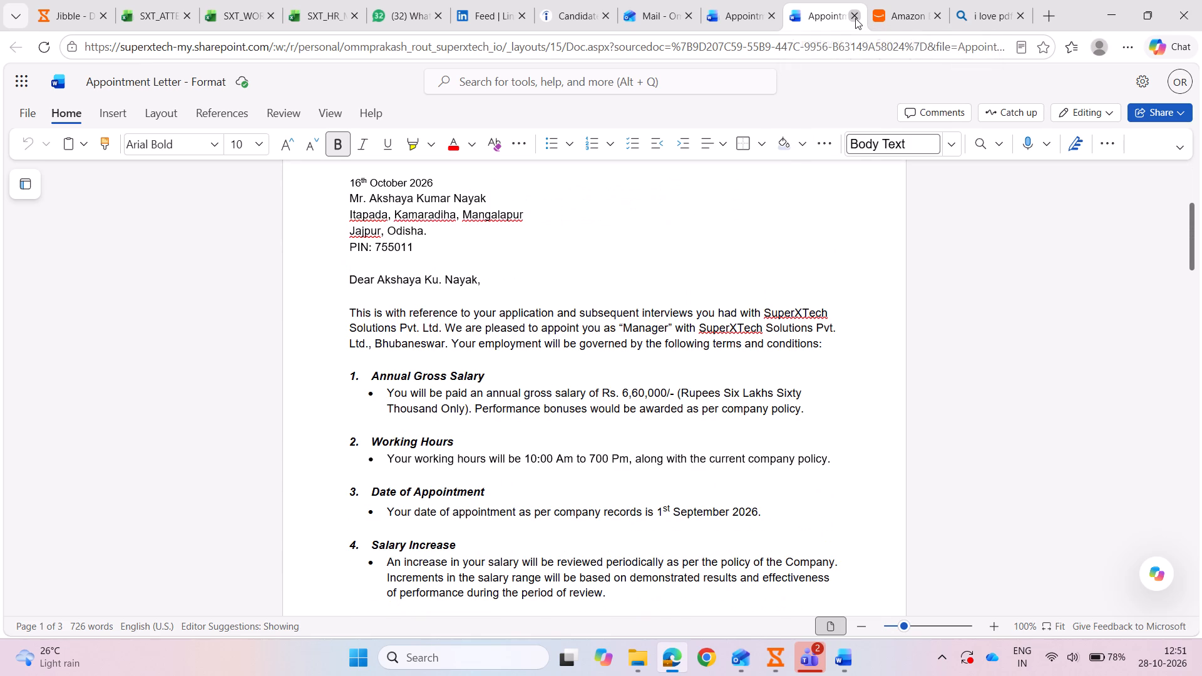
pyautogui.click(739, 18)
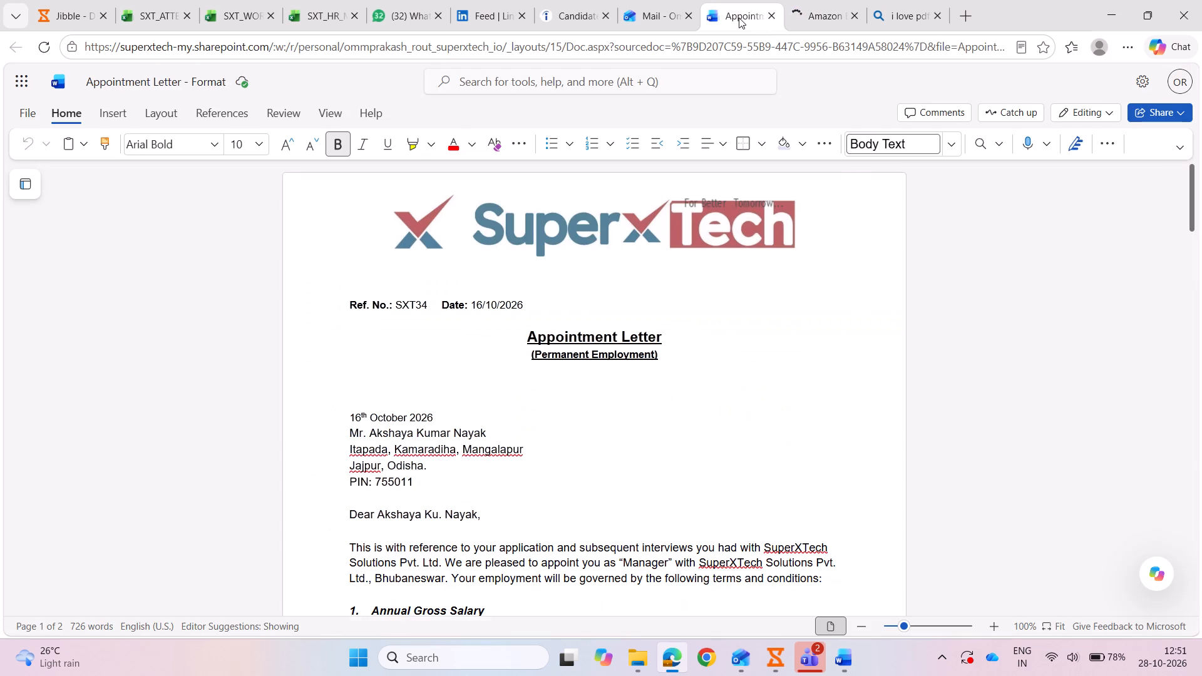
# Review the remaining copy of the appointment letter from the letterhead through the numbered clauses on page 2.
pyautogui.scroll(-3, 339, 675)
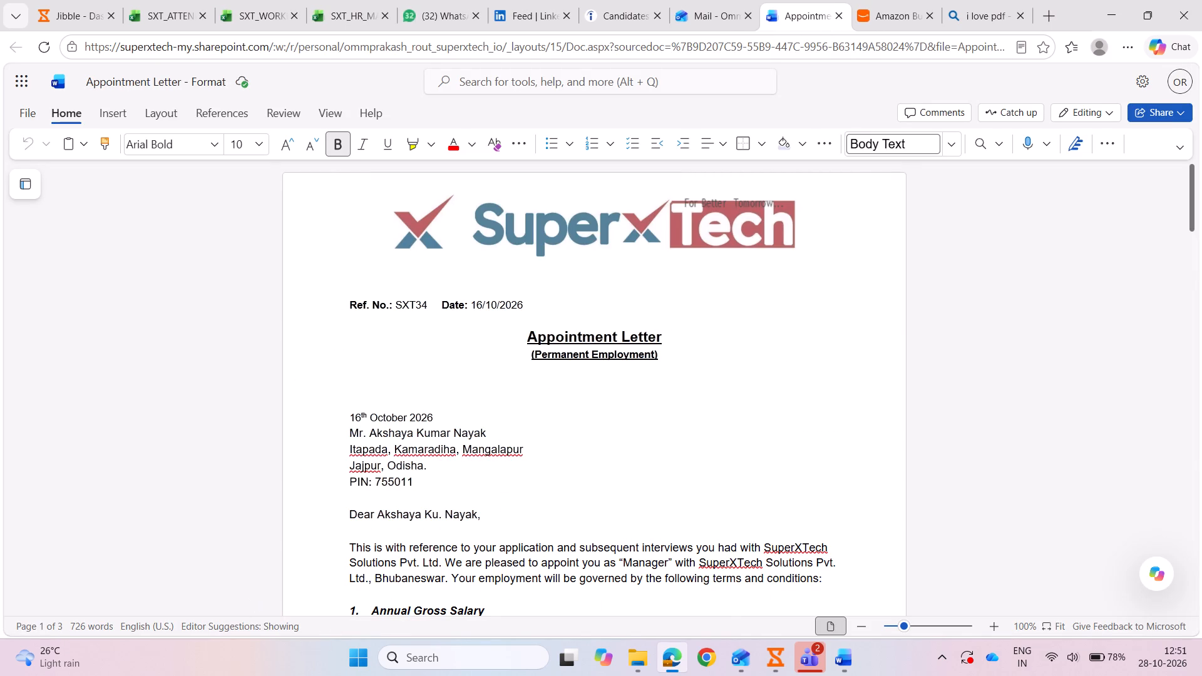
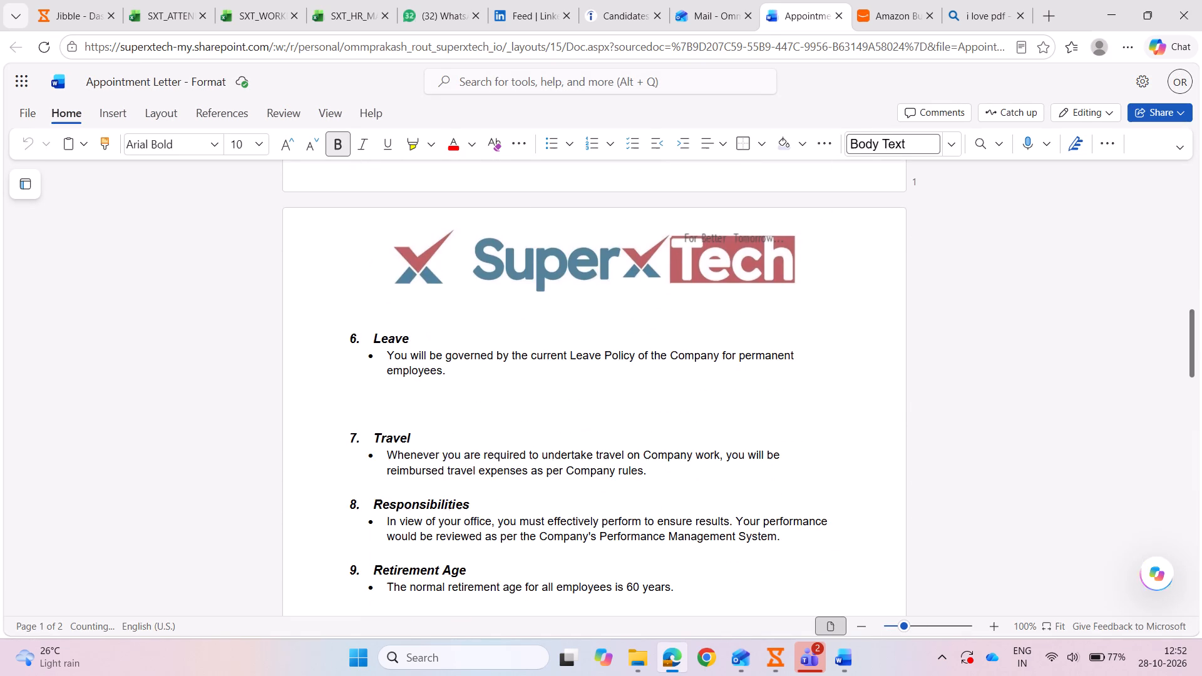
# Recheck the appointment letter from the Leave to Transfer clauses on page 2 back to the reference number, date and addressee block on page 1.
pyautogui.scroll(-1, 532, 242)
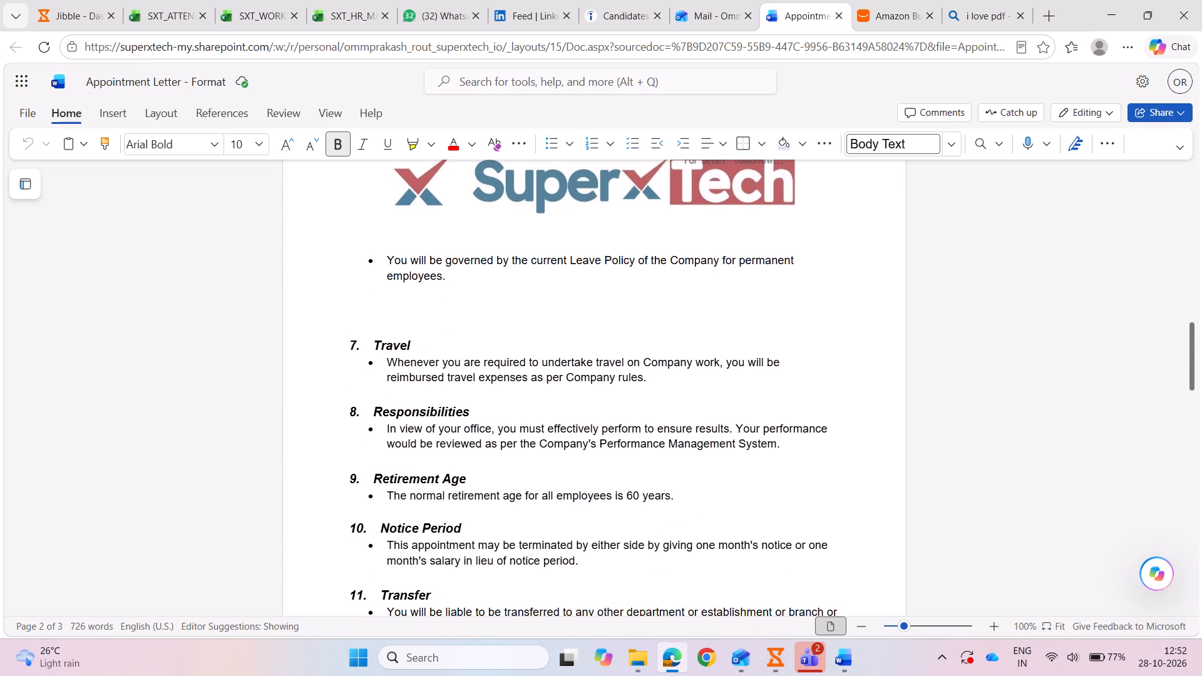
pyautogui.scroll(5, 622, 350)
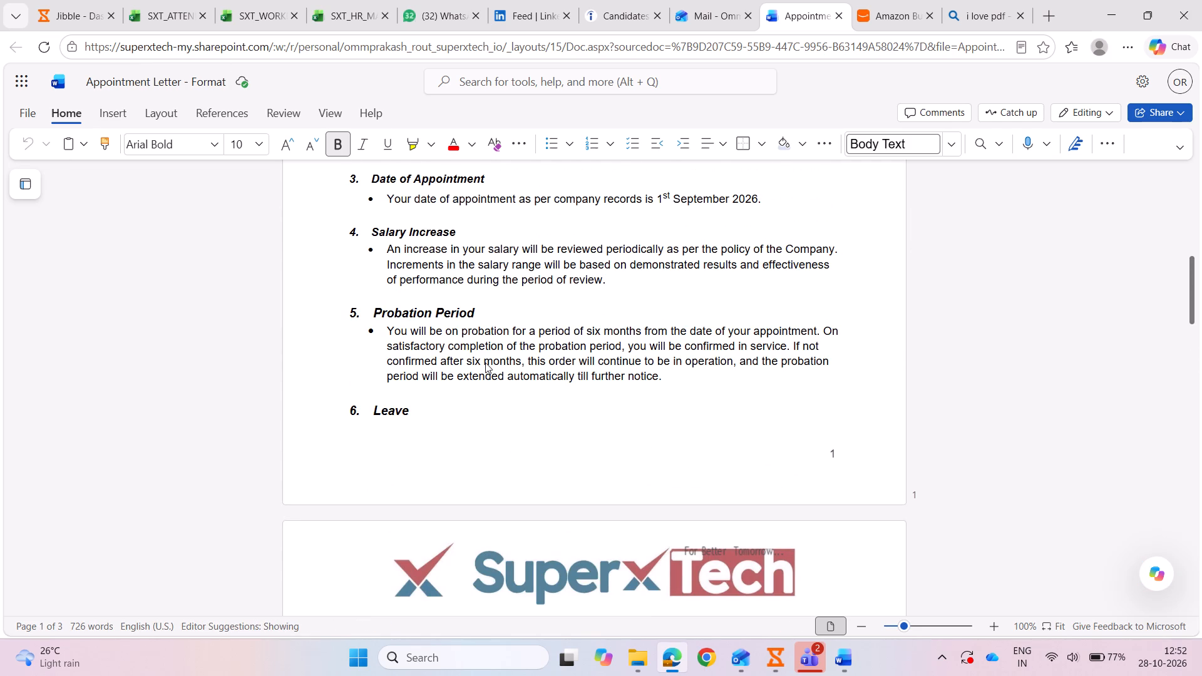
pyautogui.scroll(5, 485, 362)
pyautogui.scroll(3, 536, 267)
pyautogui.click(791, 337)
pyautogui.click(791, 337)
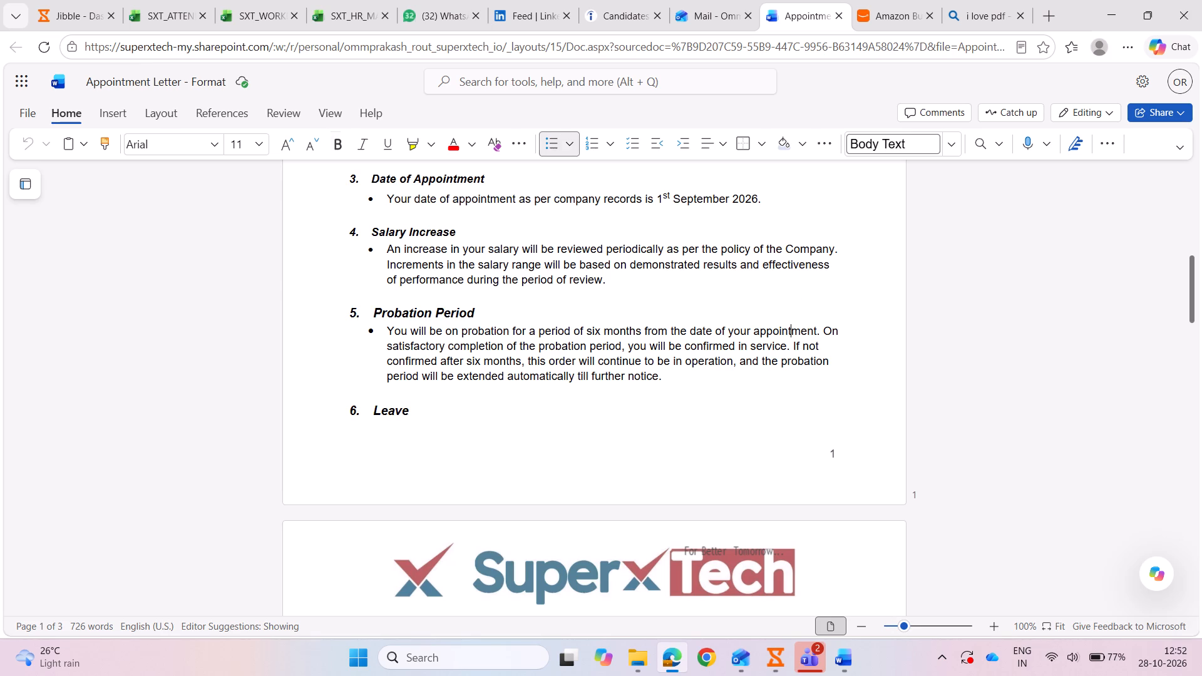
pyautogui.scroll(7, 791, 337)
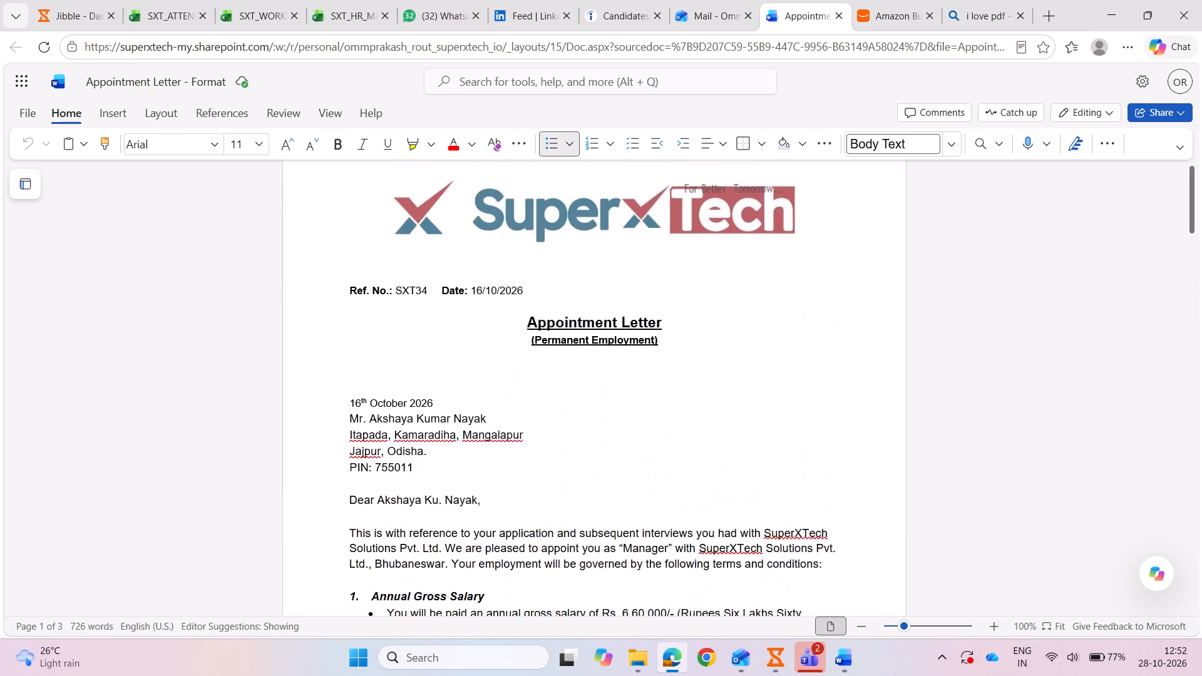
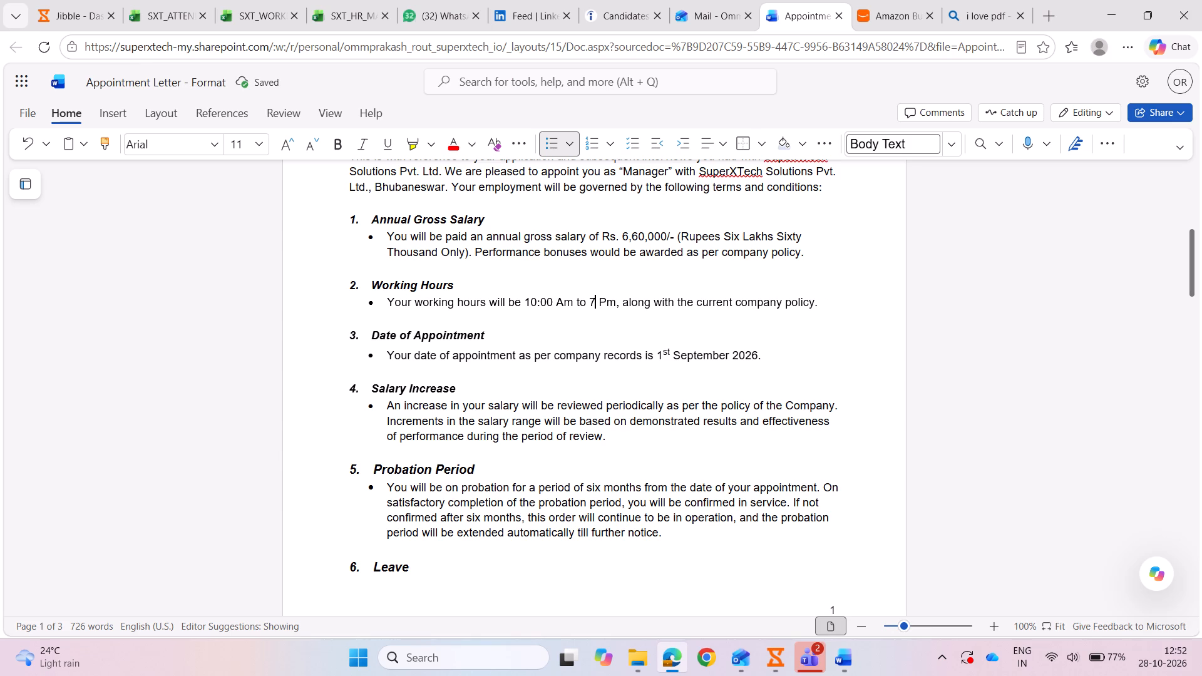
# Set the end time in the Working Hours clause to 7:30 Pm.
pyautogui.hotkey('shift', ':')
pyautogui.press('BackSpace')
pyautogui.write(':30')
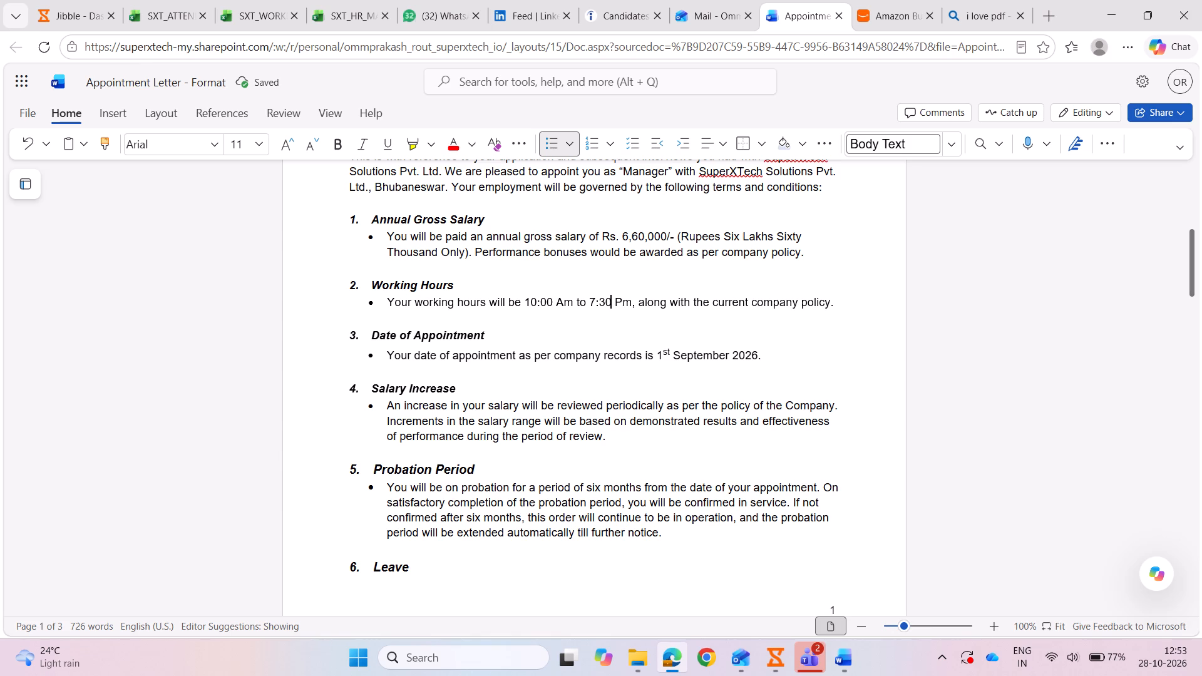
# Add a blank line above the "6. Leave" heading to move it to page 2 with its clause text.
pyautogui.scroll(-2, 495, 386)
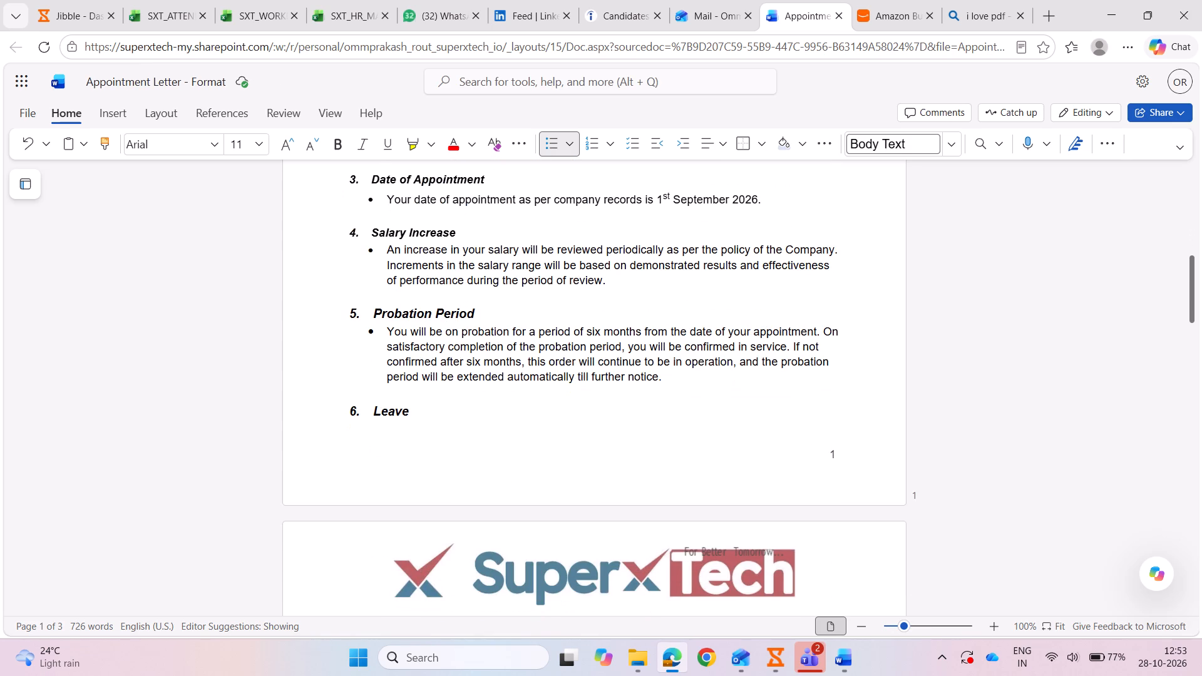
pyautogui.click(343, 416)
pyautogui.press('Return')
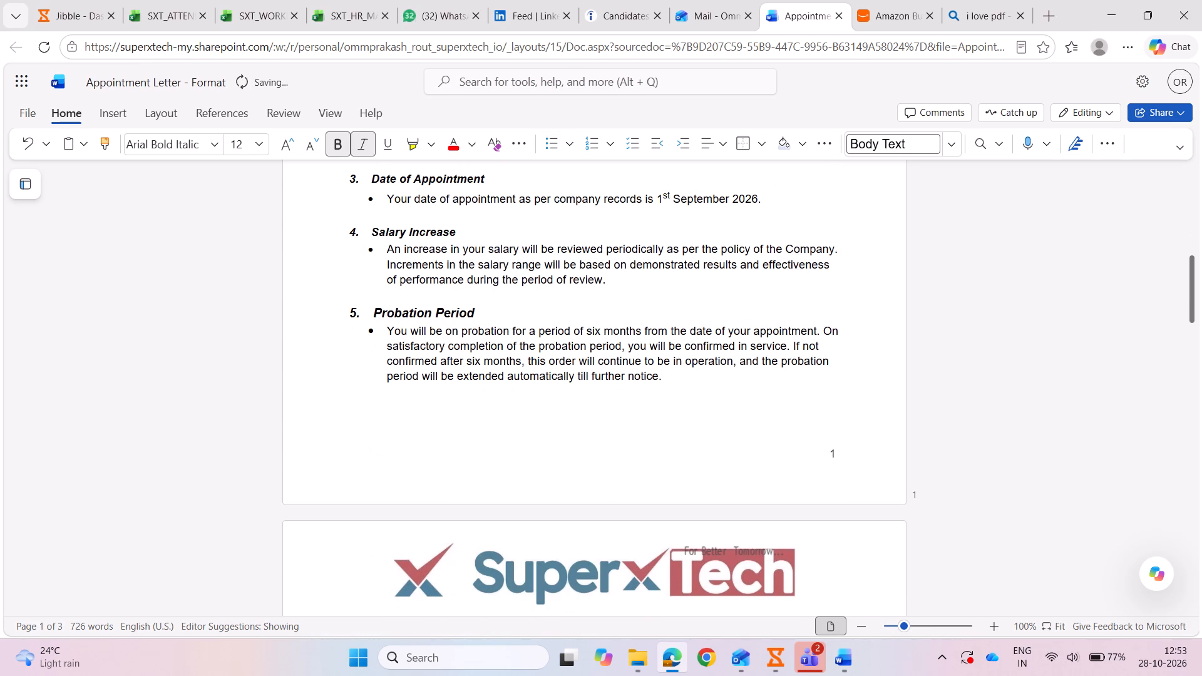
# Remove the extra blank lines above the "7. Travel" heading on page 2.
pyautogui.scroll(-4, 423, 379)
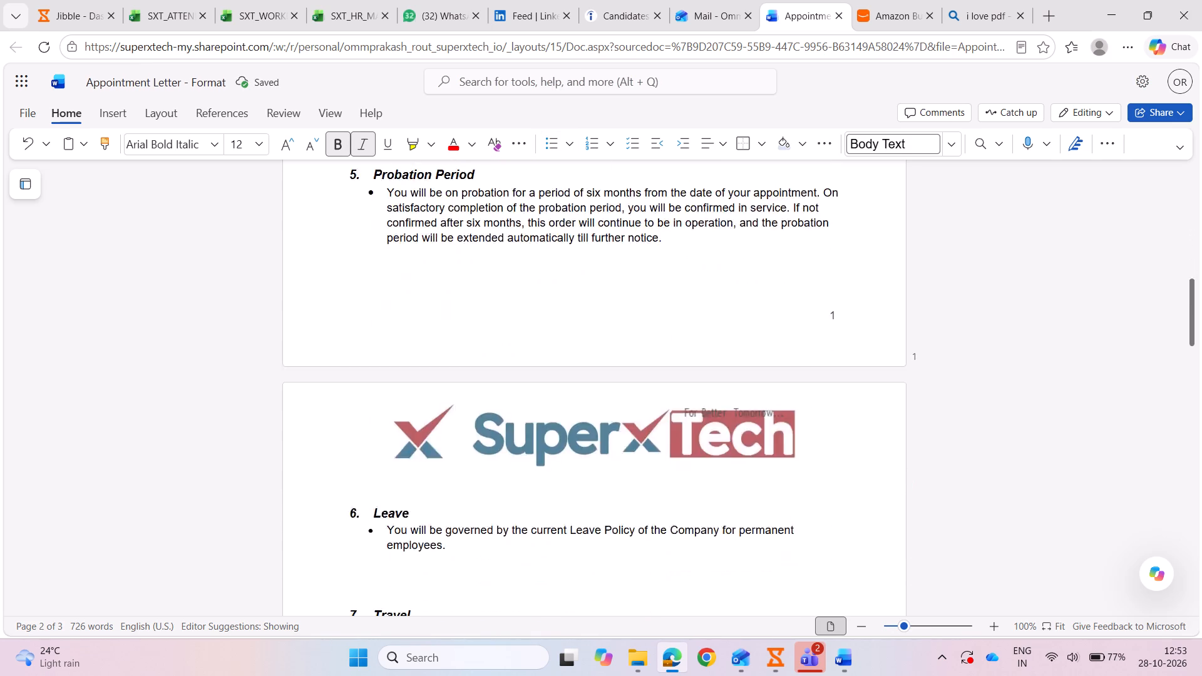
pyautogui.click(347, 440)
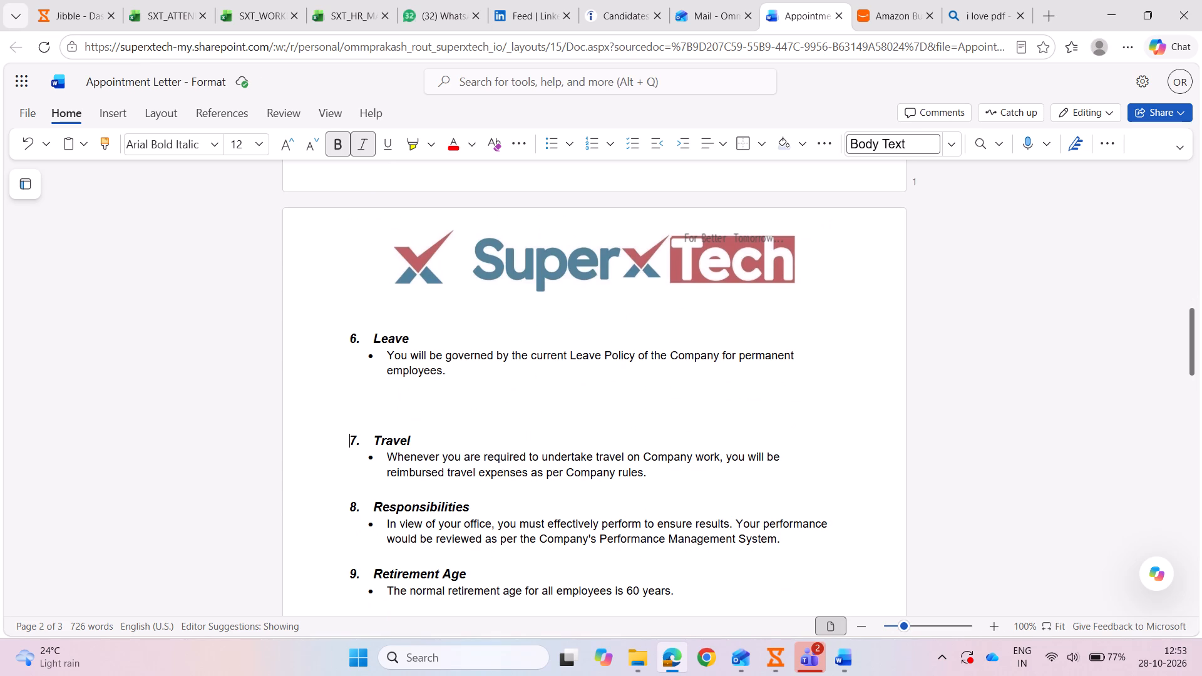
pyautogui.press('BackSpace')
pyautogui.press('BackSpace')
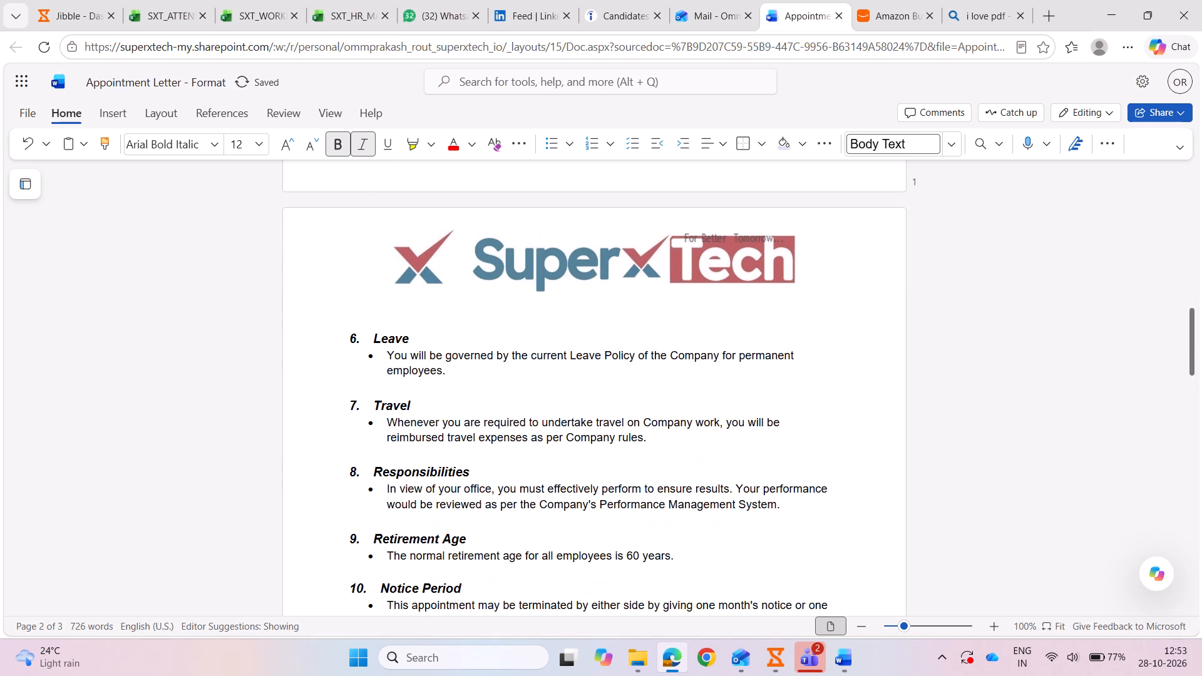
# Check the spacing and page breaks of the letter's clauses, from the opening paragraph through On Termination.
pyautogui.scroll(-2, 420, 483)
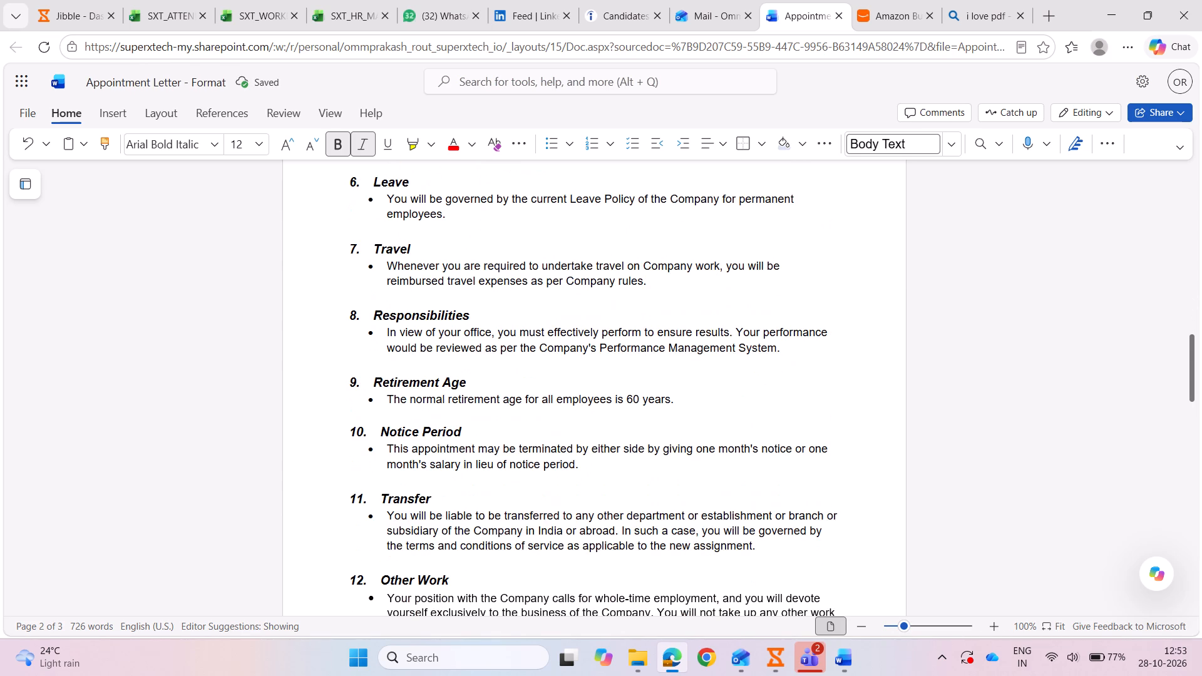
pyautogui.scroll(-4, 421, 484)
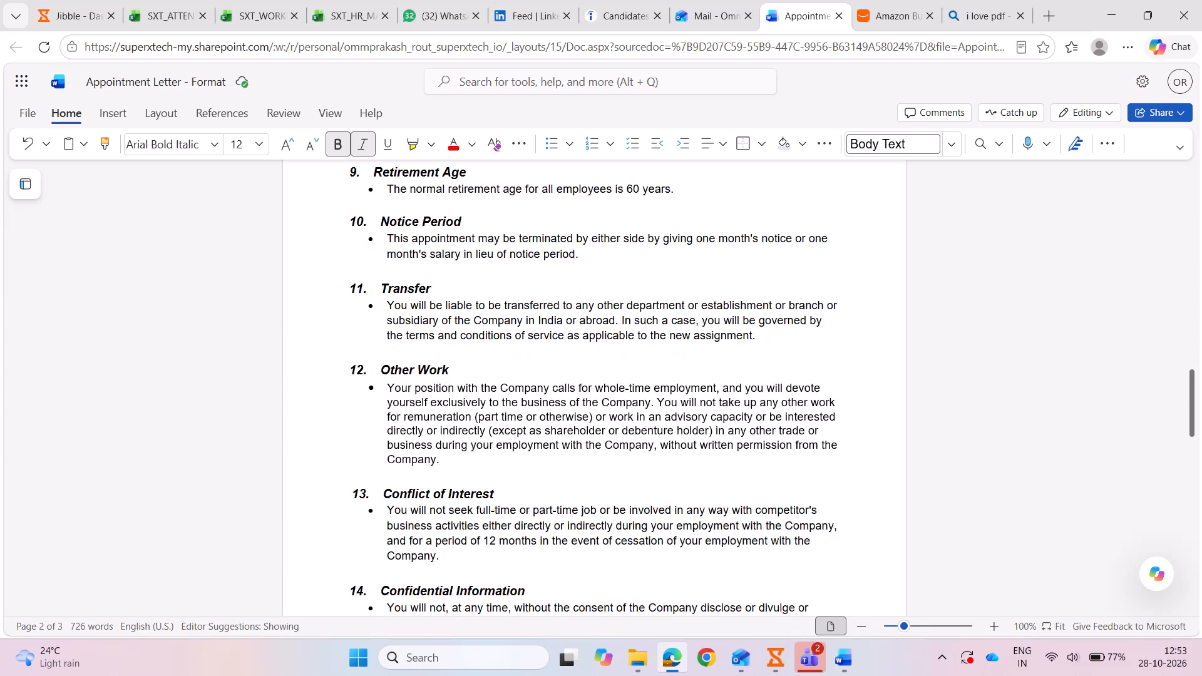
pyautogui.scroll(-5, 424, 481)
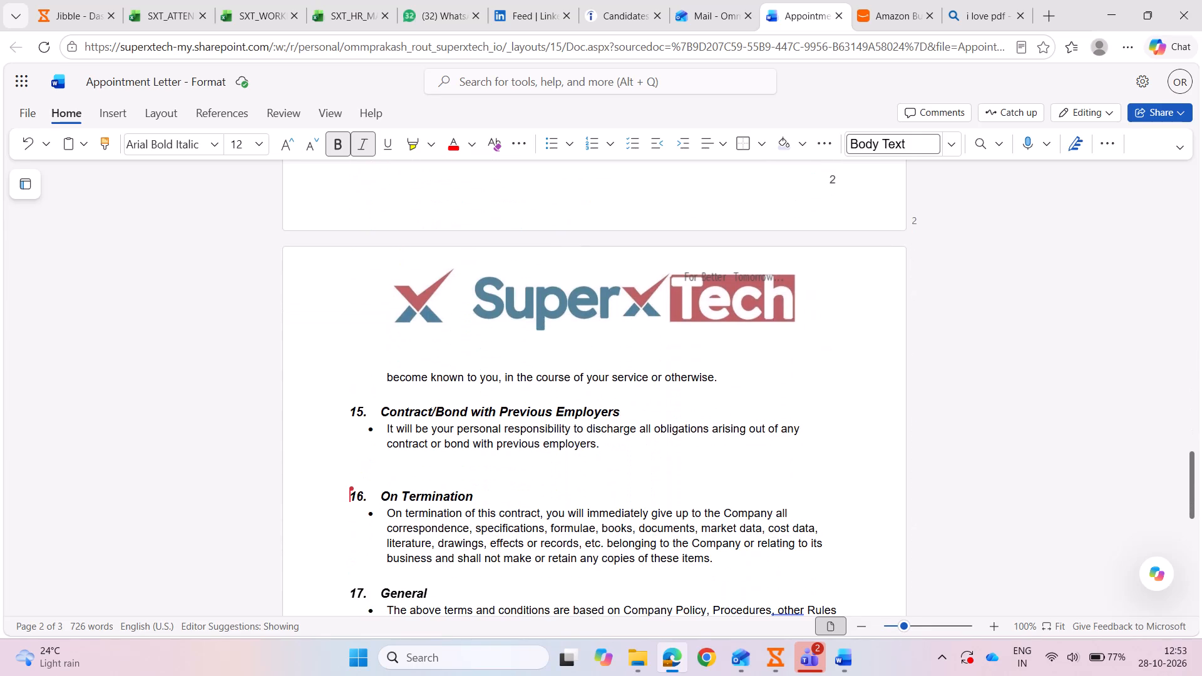
pyautogui.scroll(18, 429, 446)
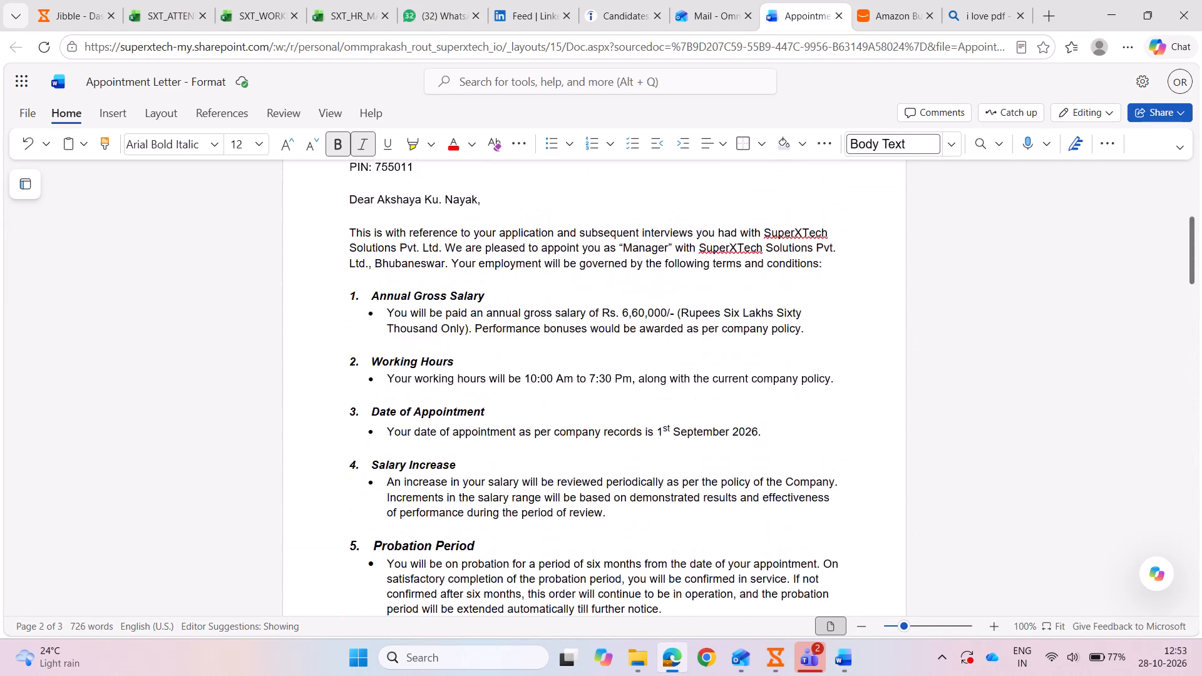
pyautogui.scroll(-17, 429, 446)
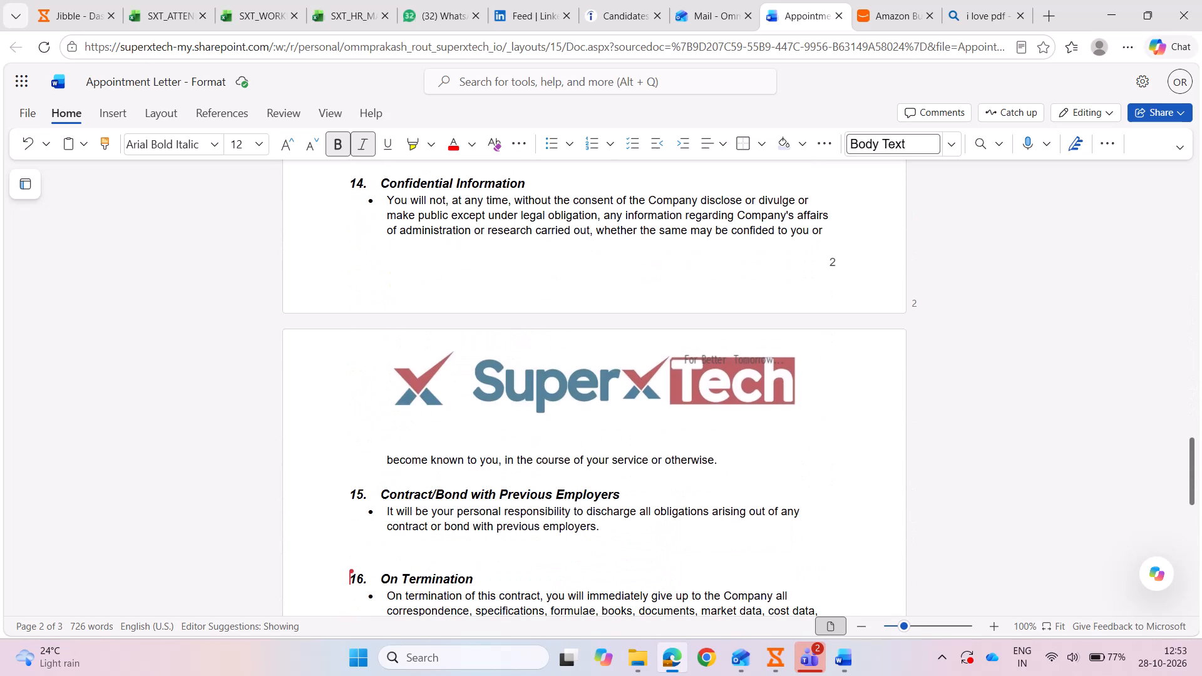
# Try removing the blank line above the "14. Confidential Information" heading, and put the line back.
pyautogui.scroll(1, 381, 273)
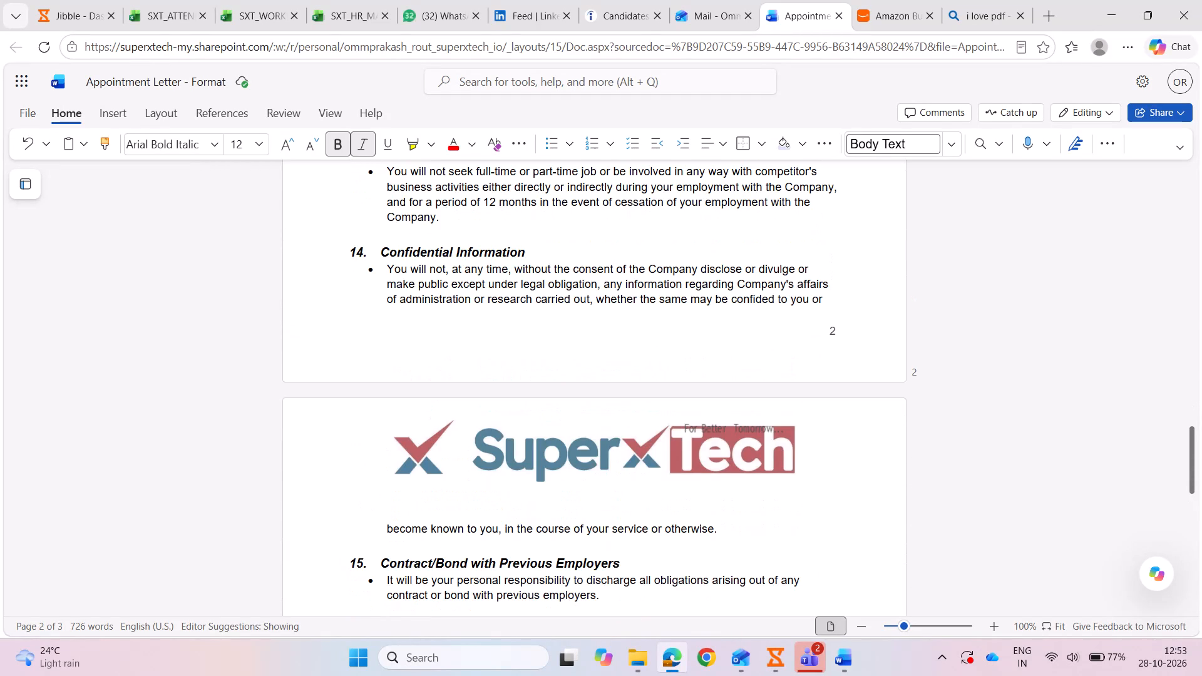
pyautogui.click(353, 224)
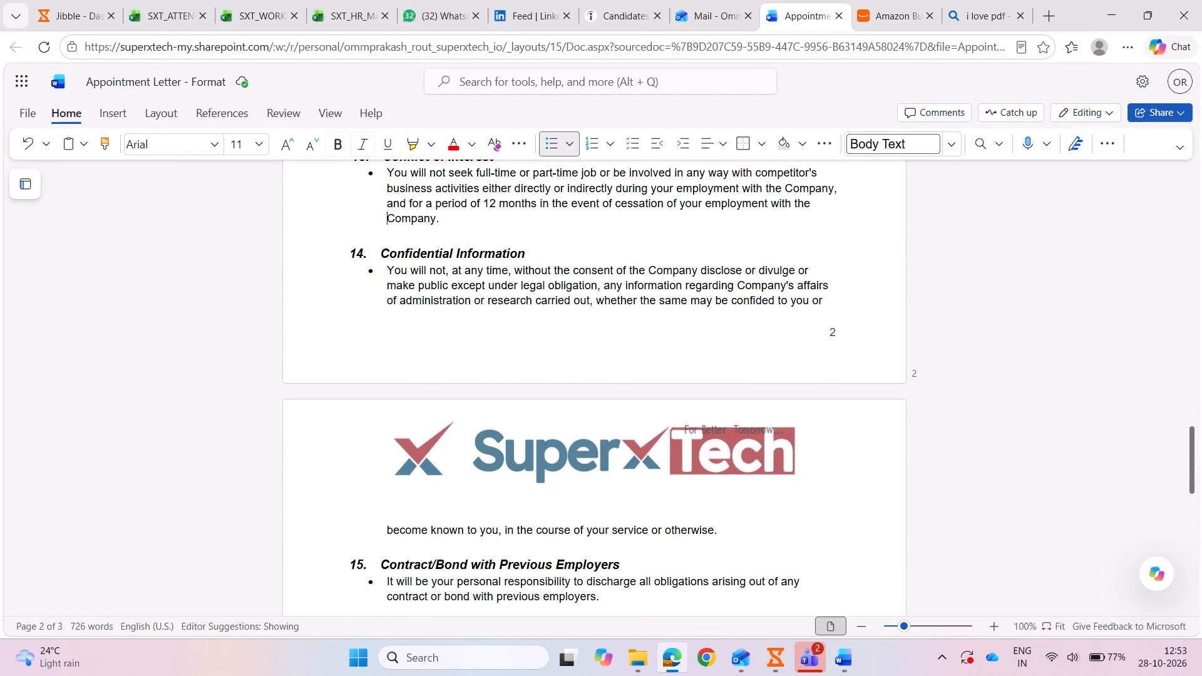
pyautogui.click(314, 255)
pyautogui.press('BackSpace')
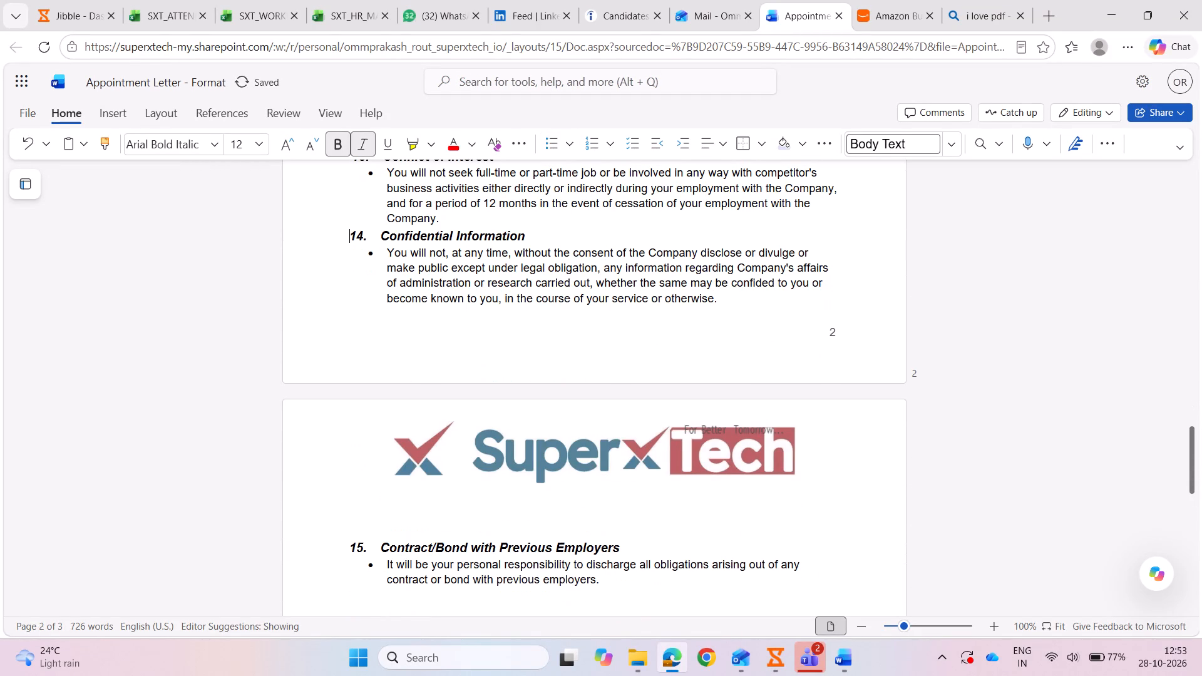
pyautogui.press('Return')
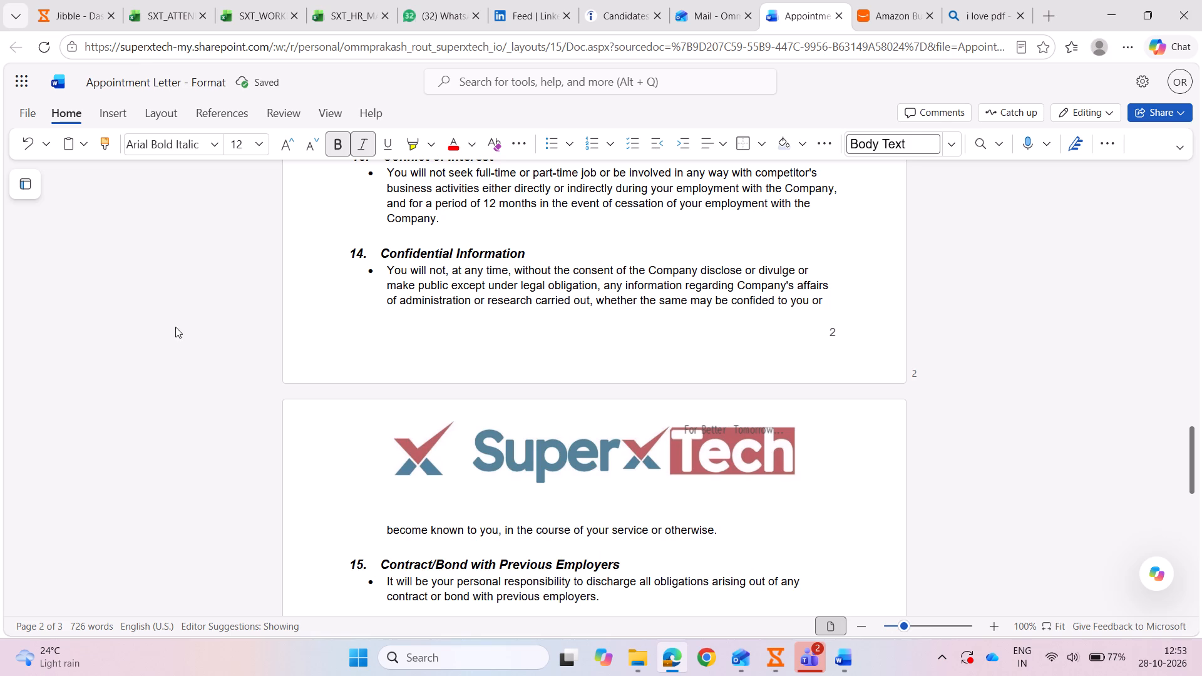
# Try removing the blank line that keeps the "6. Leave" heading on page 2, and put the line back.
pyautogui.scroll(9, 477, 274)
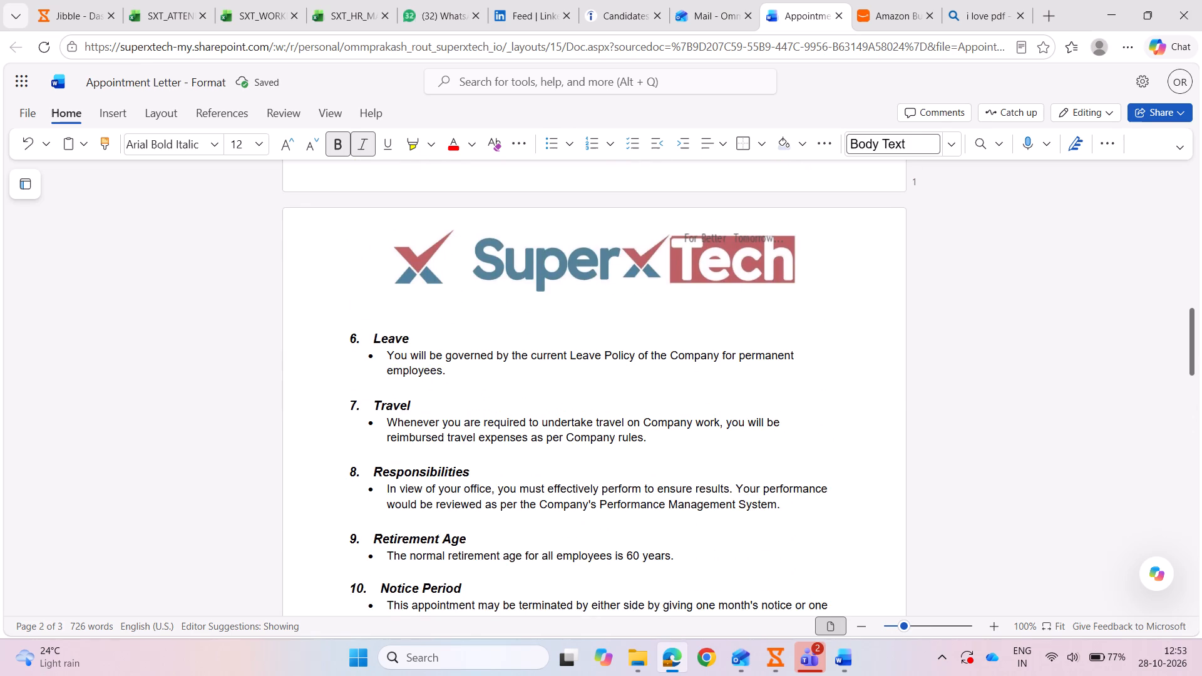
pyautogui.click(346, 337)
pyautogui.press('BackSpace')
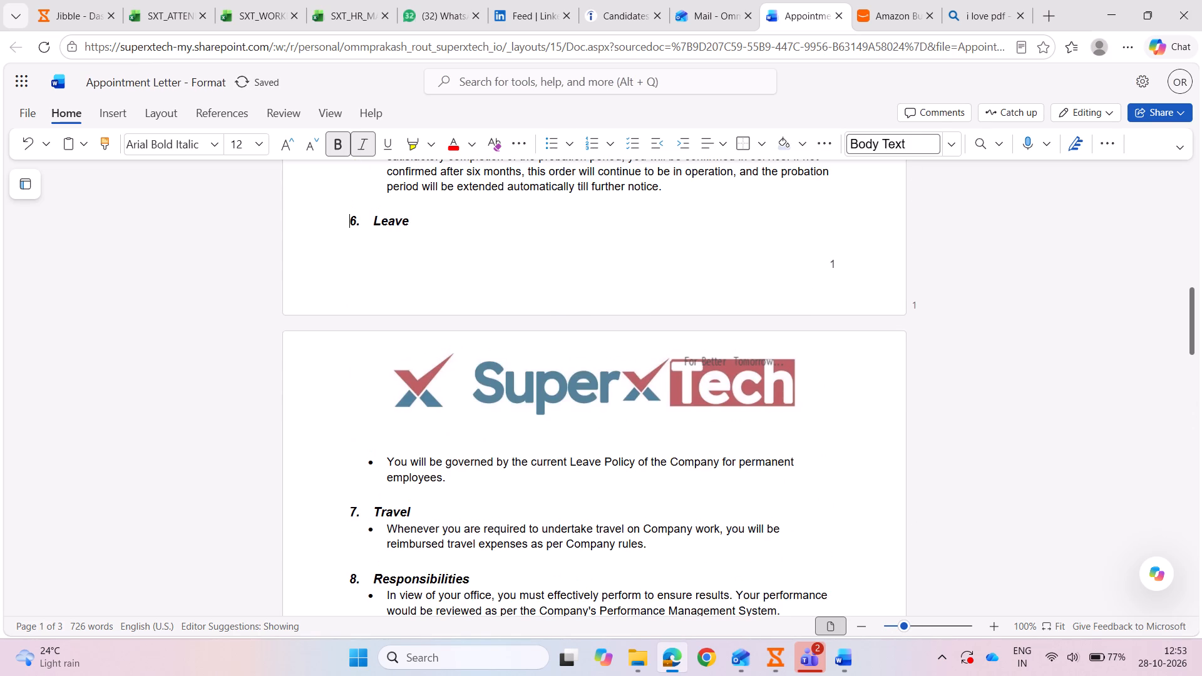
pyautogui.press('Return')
# Check the clause layout and page breaks from the Leave clause through the signature lines on page 3.
pyautogui.scroll(-1, 361, 334)
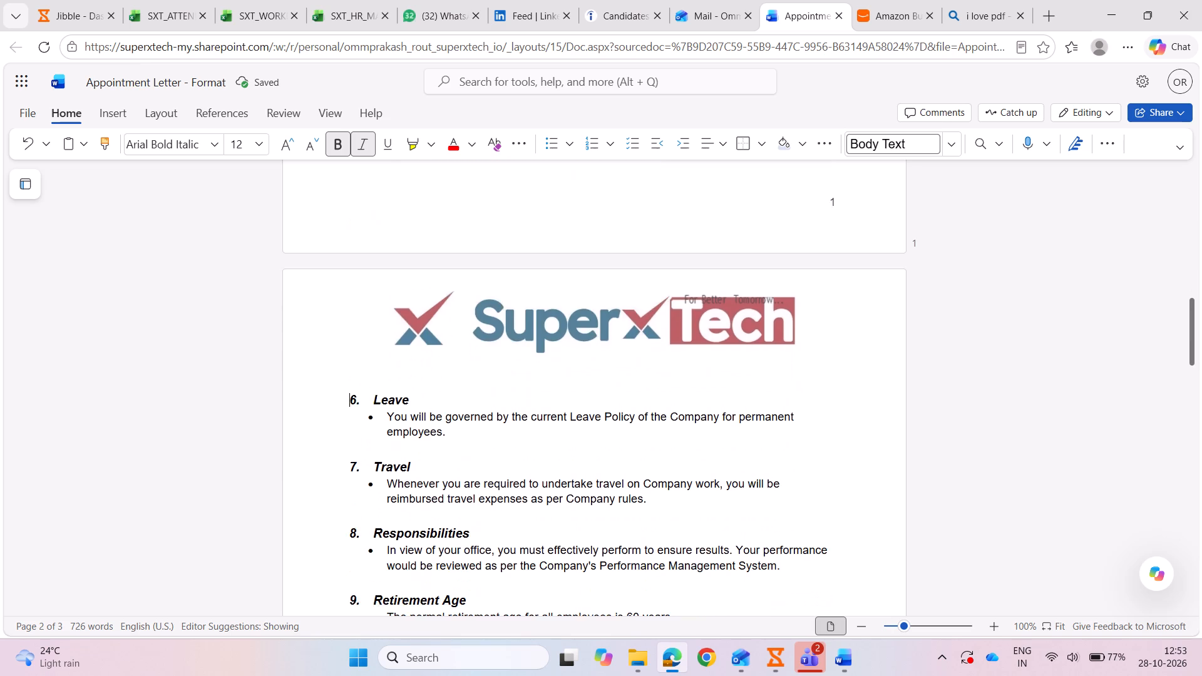
pyautogui.scroll(-6, 361, 334)
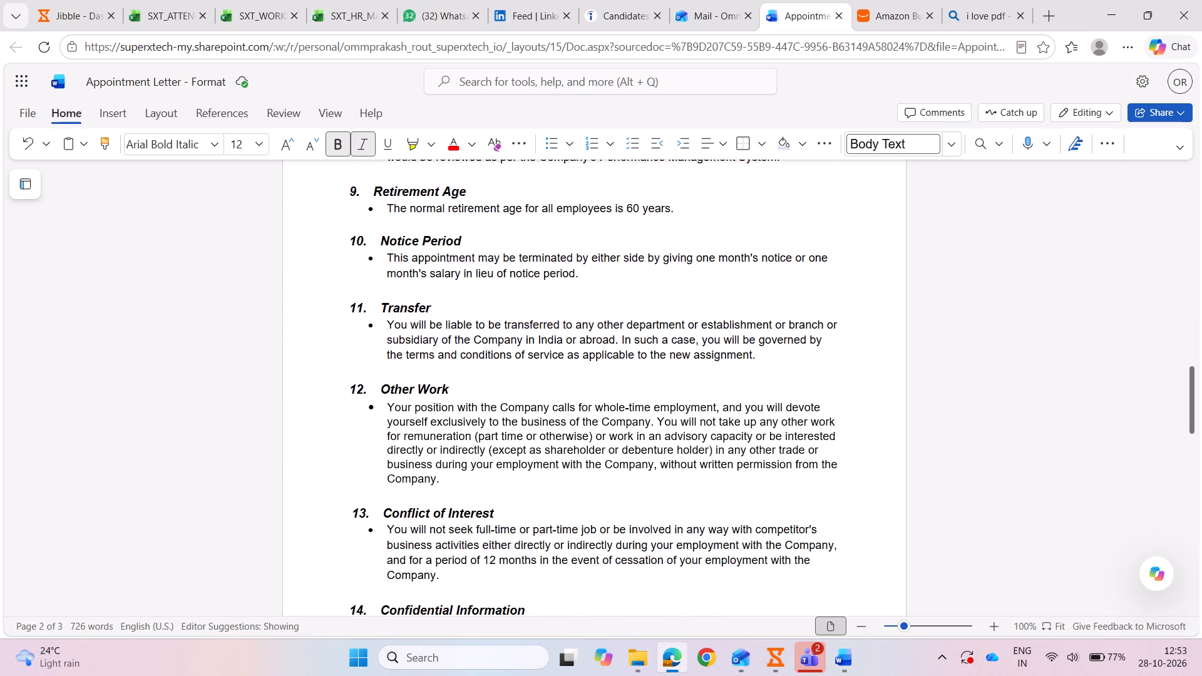
pyautogui.scroll(-3, 361, 334)
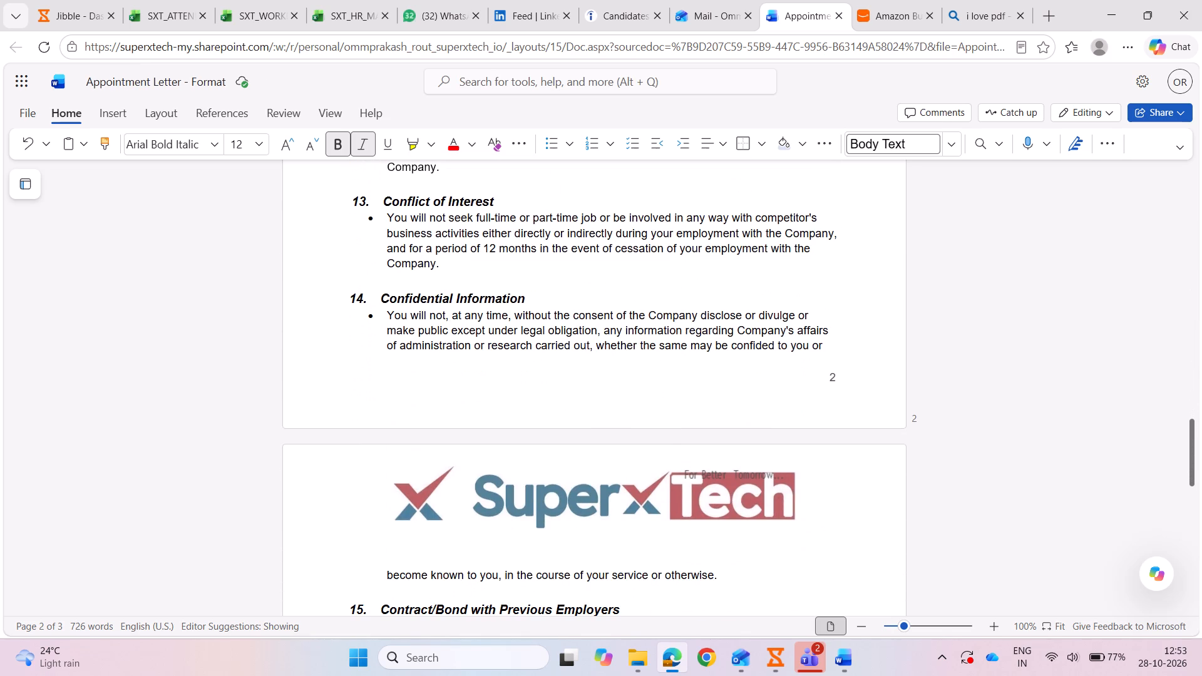
pyautogui.scroll(-12, 364, 367)
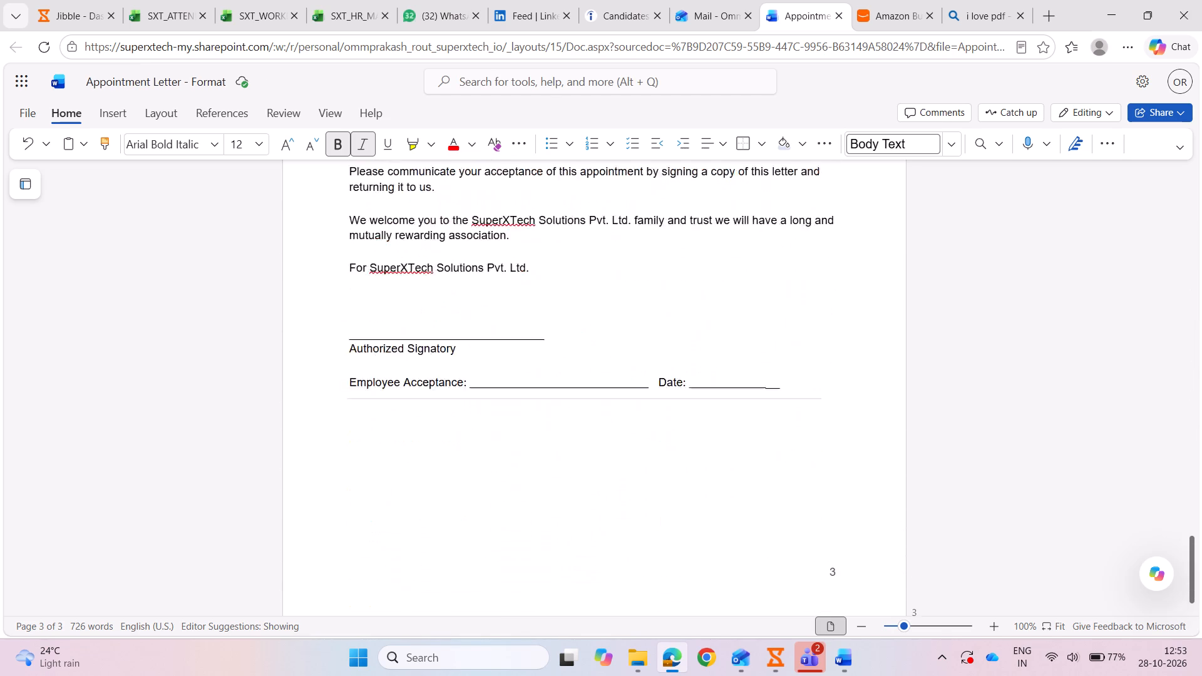
# Remove the extra blank line above the "16. On Termination" heading on page 3.
pyautogui.scroll(8, 361, 371)
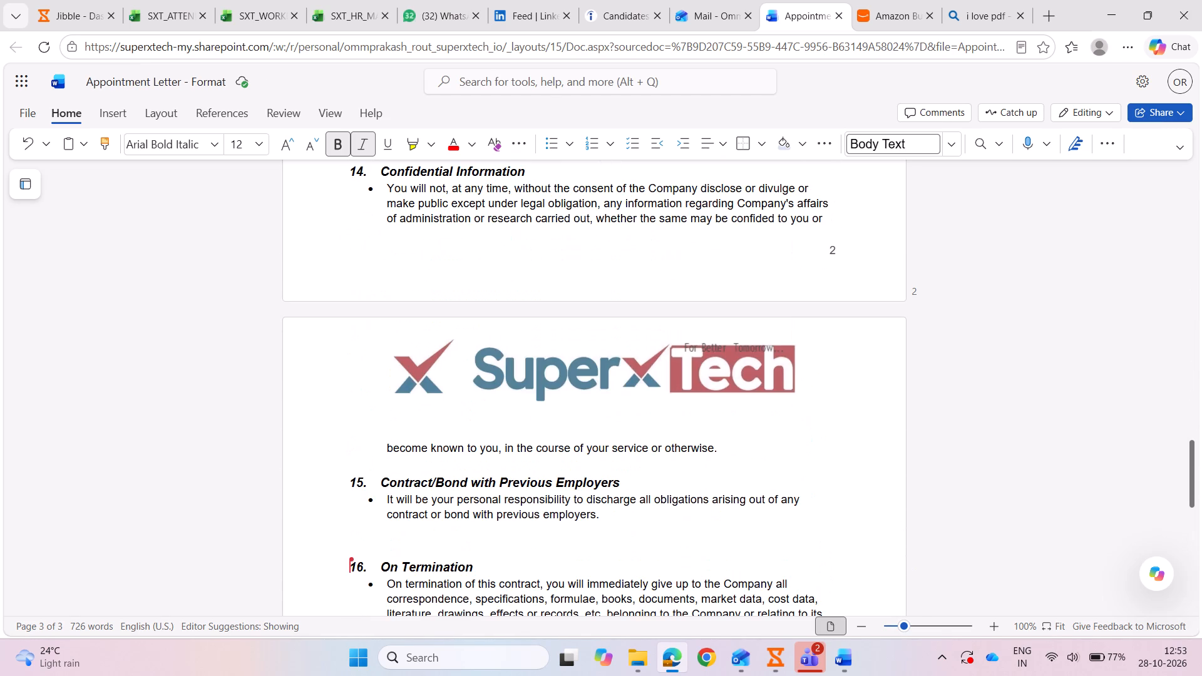
pyautogui.click(344, 576)
pyautogui.press('BackSpace')
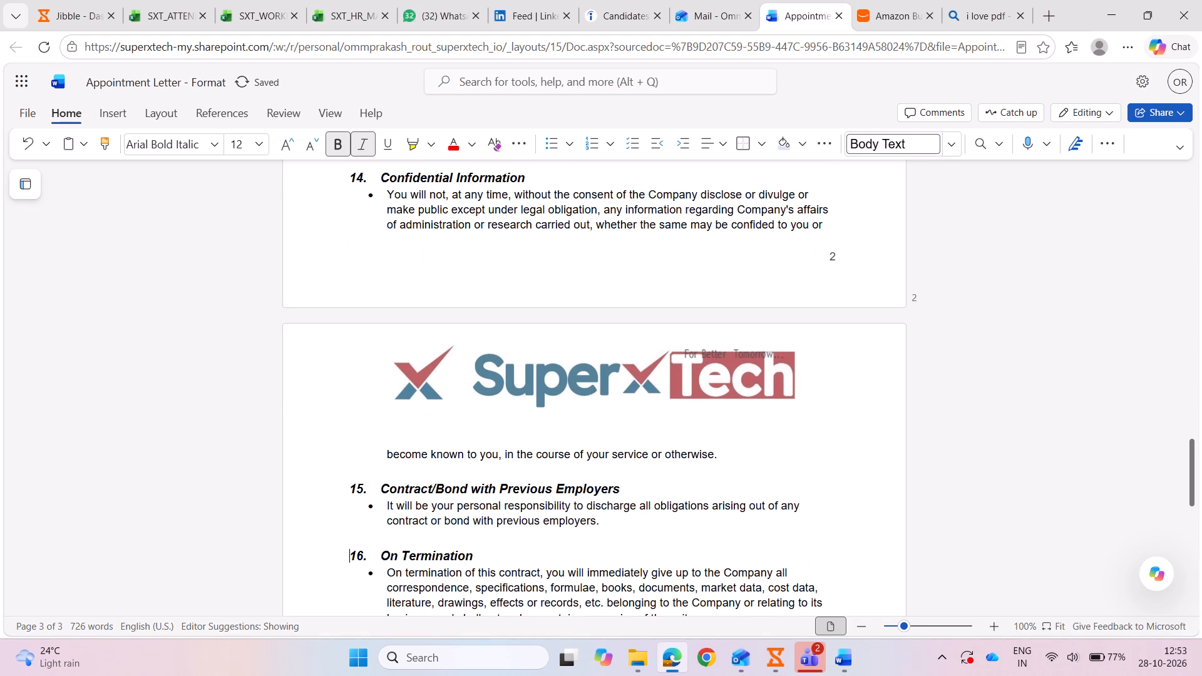
# Insert four line breaks before the "14. Confidential Information" heading so the whole clause moves onto page 3.
pyautogui.scroll(3, 504, 500)
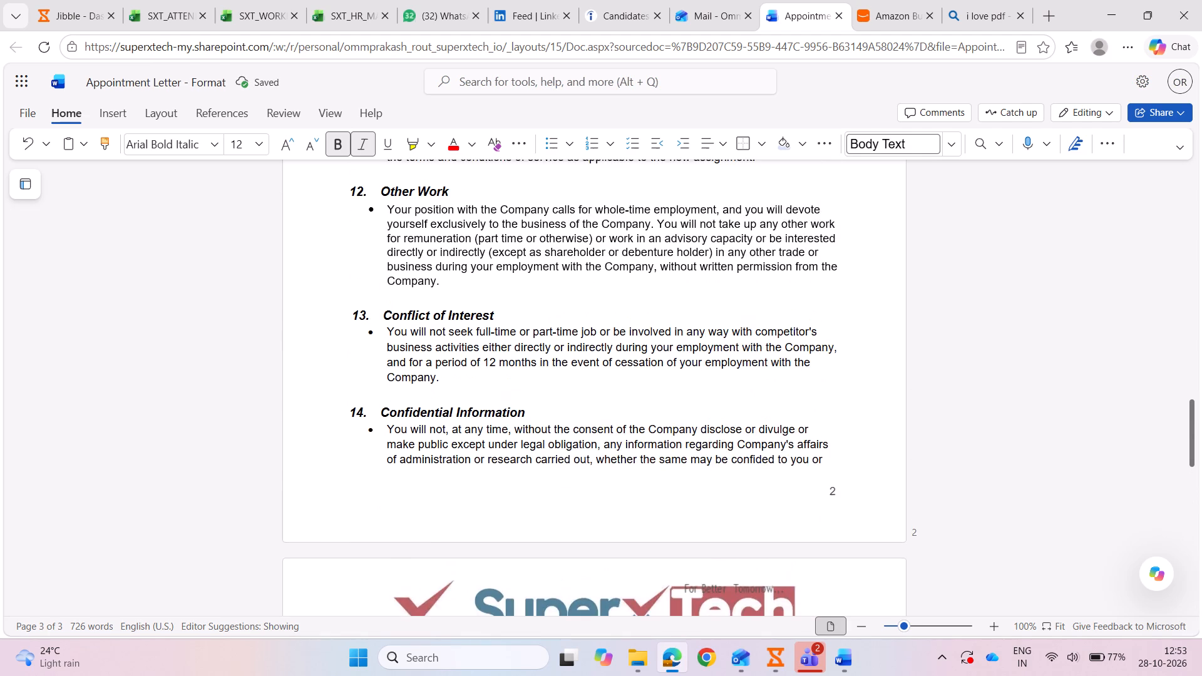
pyautogui.scroll(-8, 504, 500)
pyautogui.scroll(8, 505, 499)
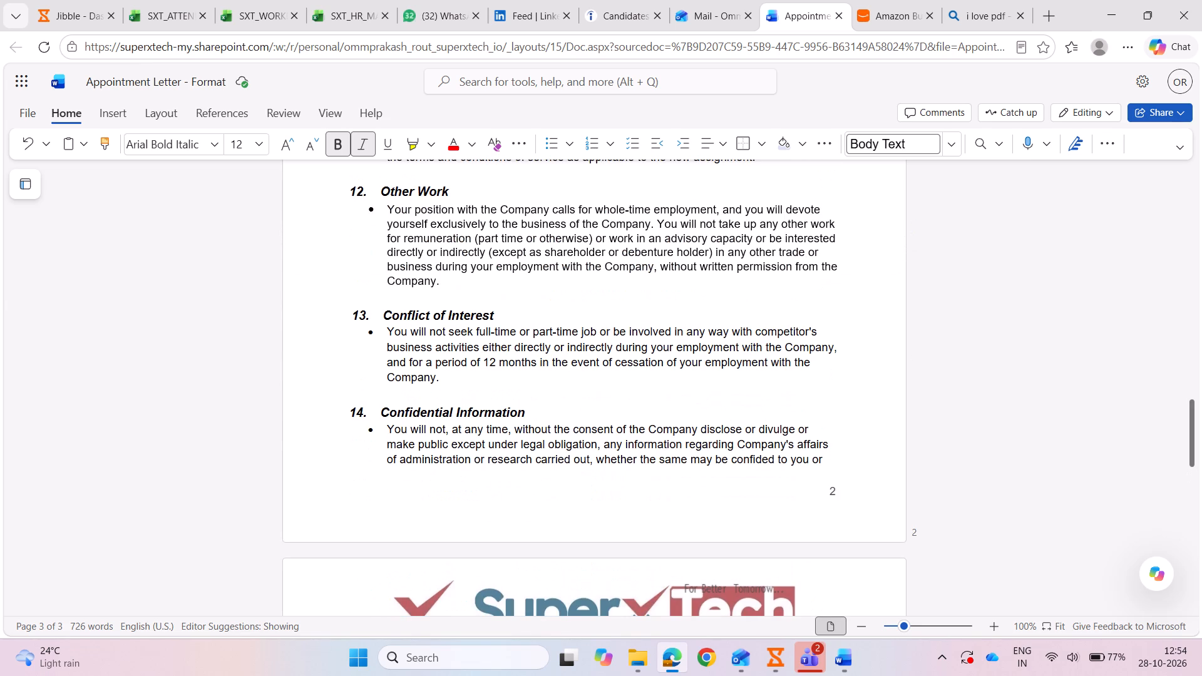
pyautogui.click(342, 404)
pyautogui.click(341, 413)
pyautogui.press('Return')
pyautogui.press('Return')
pyautogui.press('Return')
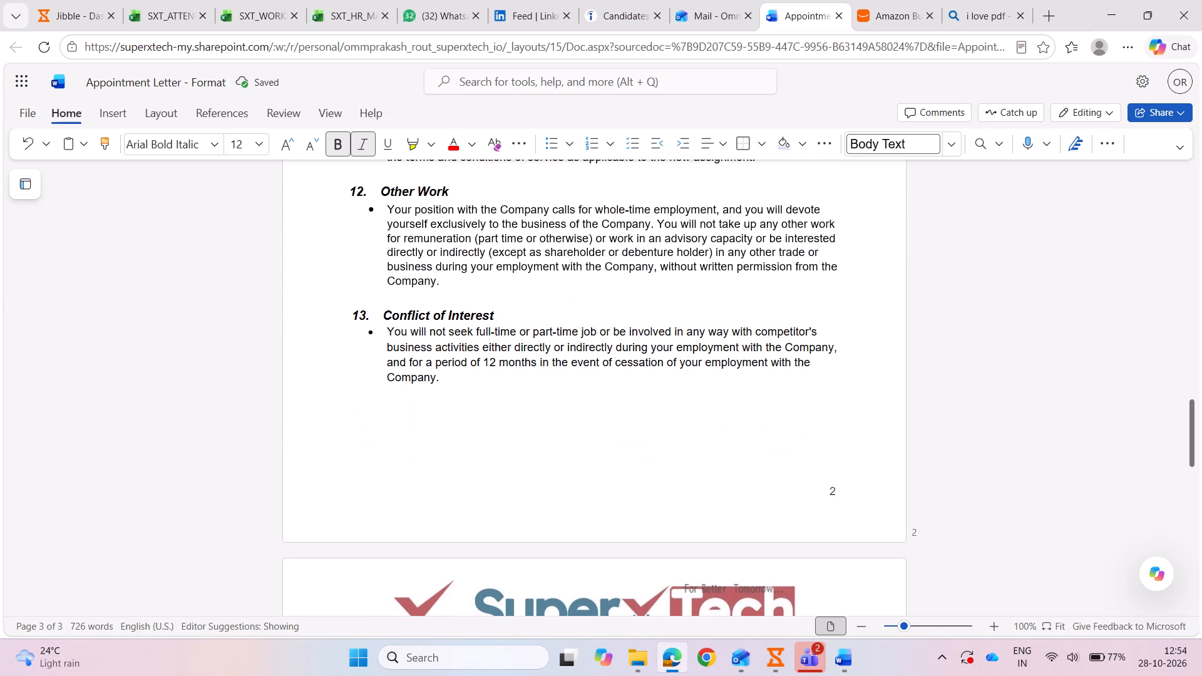
pyautogui.scroll(-3, 333, 414)
pyautogui.press('Return')
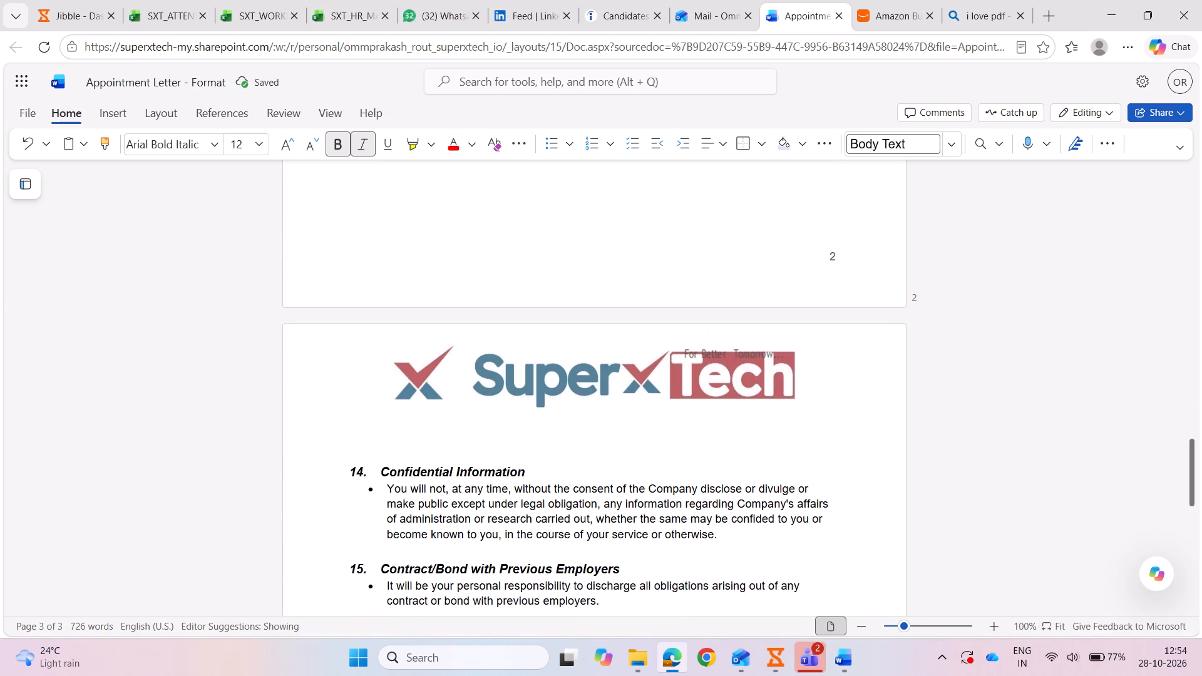
# Apply the grammar suggestion ", and other" to the phrase "Procedures, other Rules" in clause 17, General.
pyautogui.scroll(-6, 333, 448)
pyautogui.scroll(-8, 422, 404)
pyautogui.scroll(3, 424, 402)
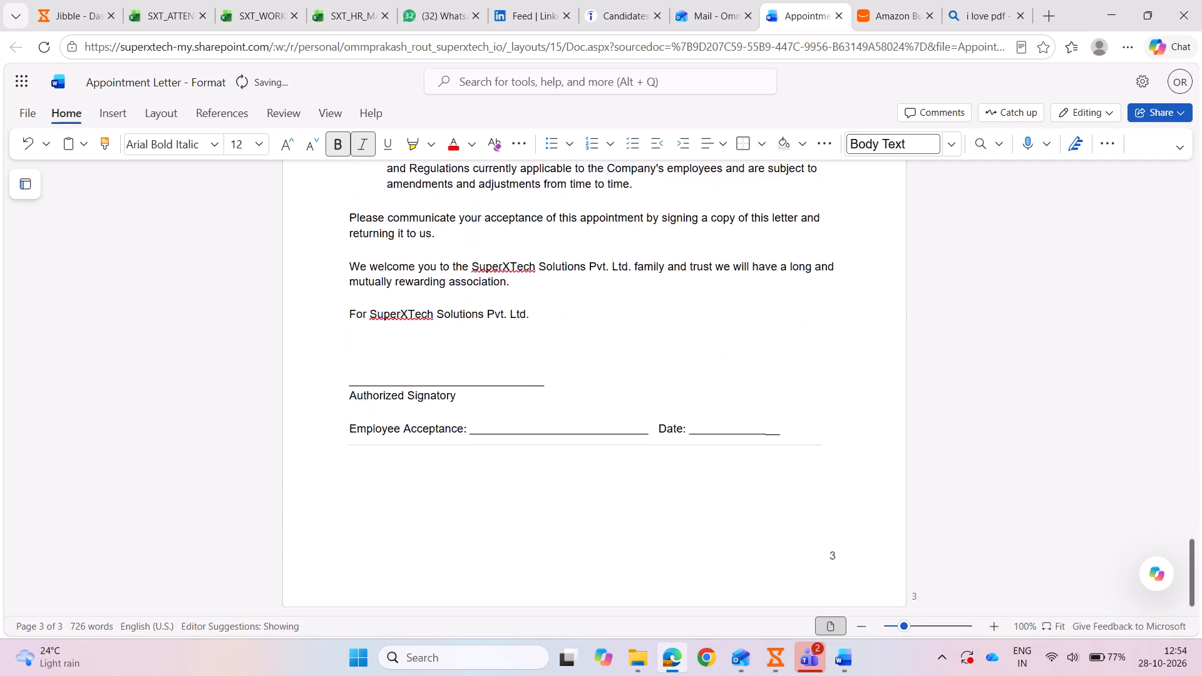
pyautogui.scroll(5, 424, 402)
pyautogui.scroll(-5, 424, 402)
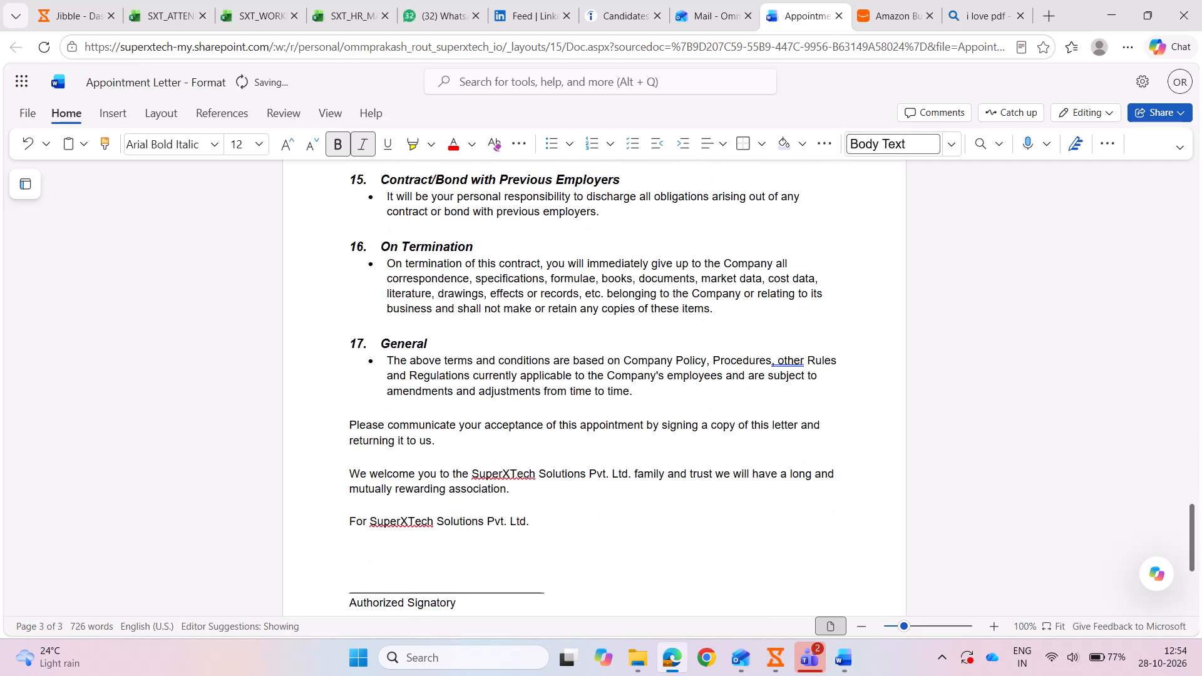
pyautogui.click(789, 361)
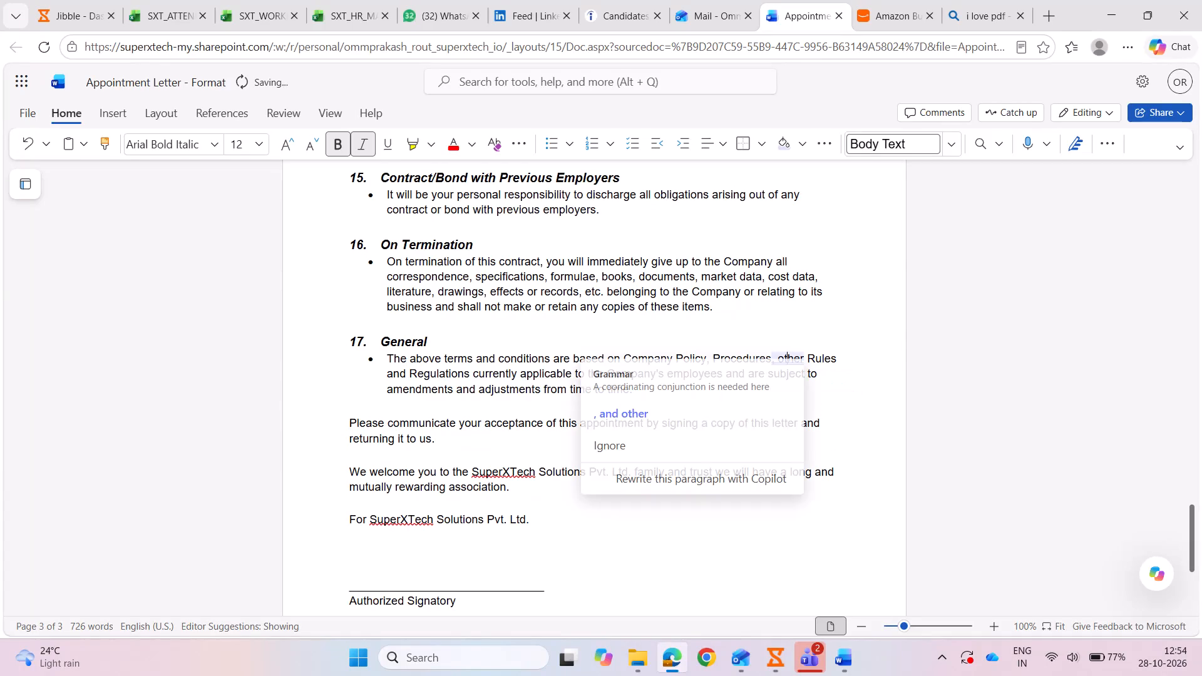
pyautogui.click(705, 420)
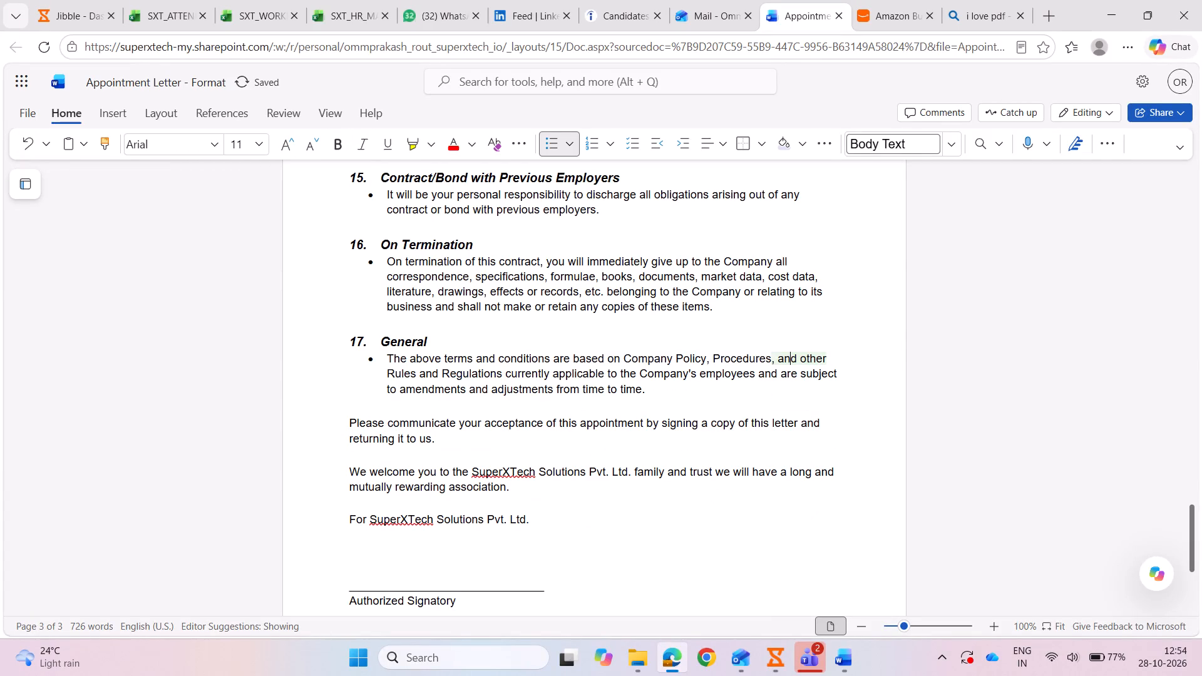
# Review the letter from clause 17 back to the opening and the first clauses on page 1.
pyautogui.scroll(3, 585, 427)
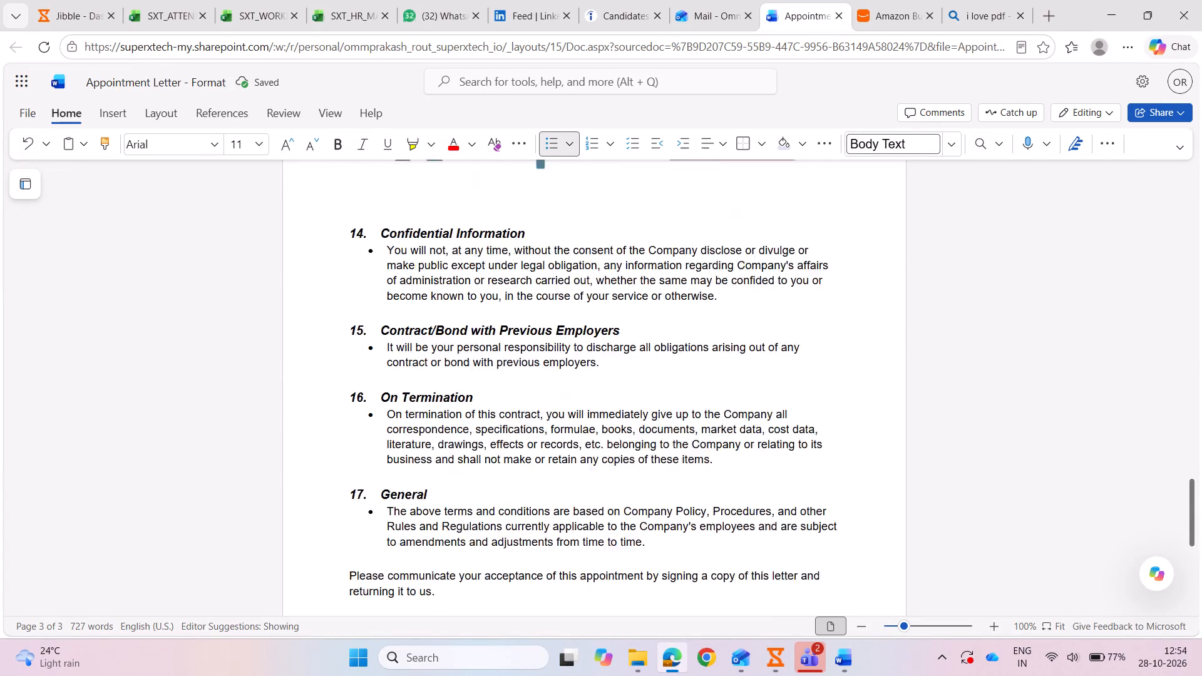
pyautogui.scroll(5, 587, 427)
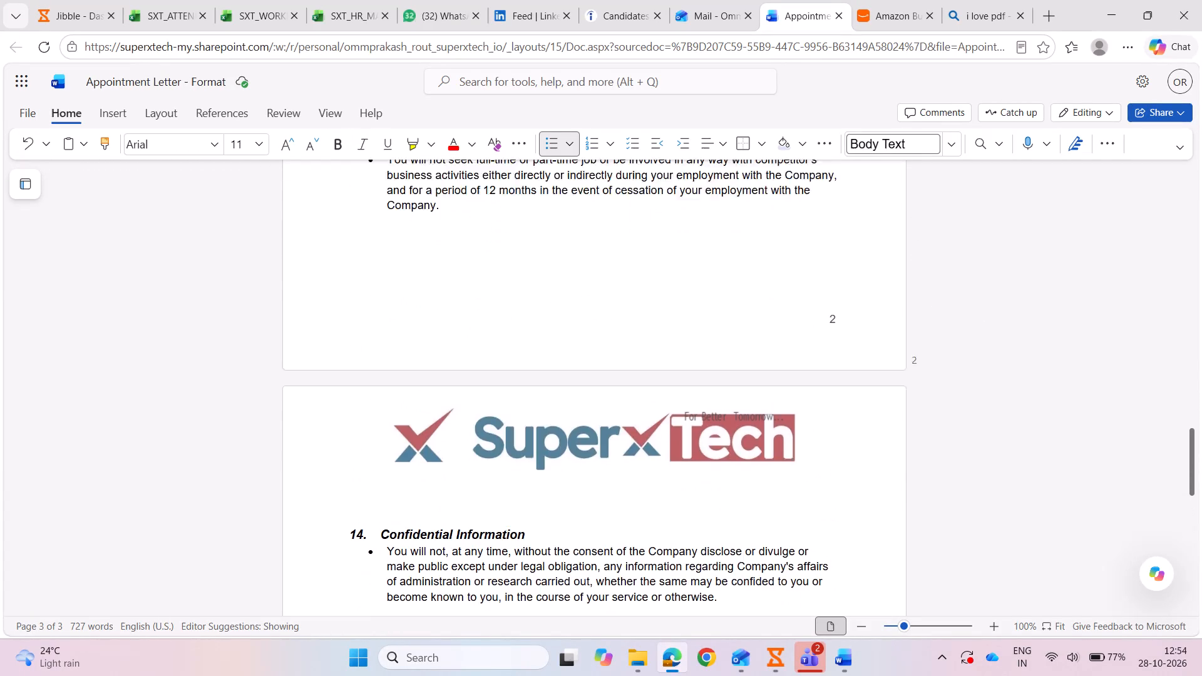
pyautogui.scroll(6, 587, 423)
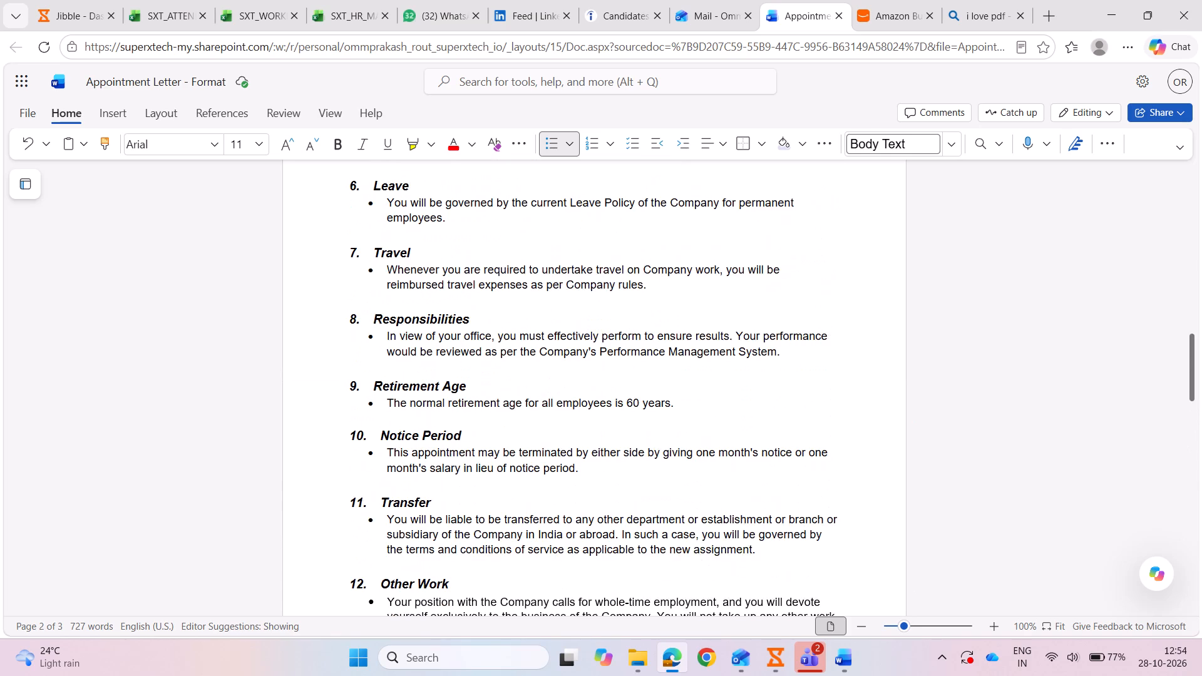
pyautogui.scroll(15, 598, 417)
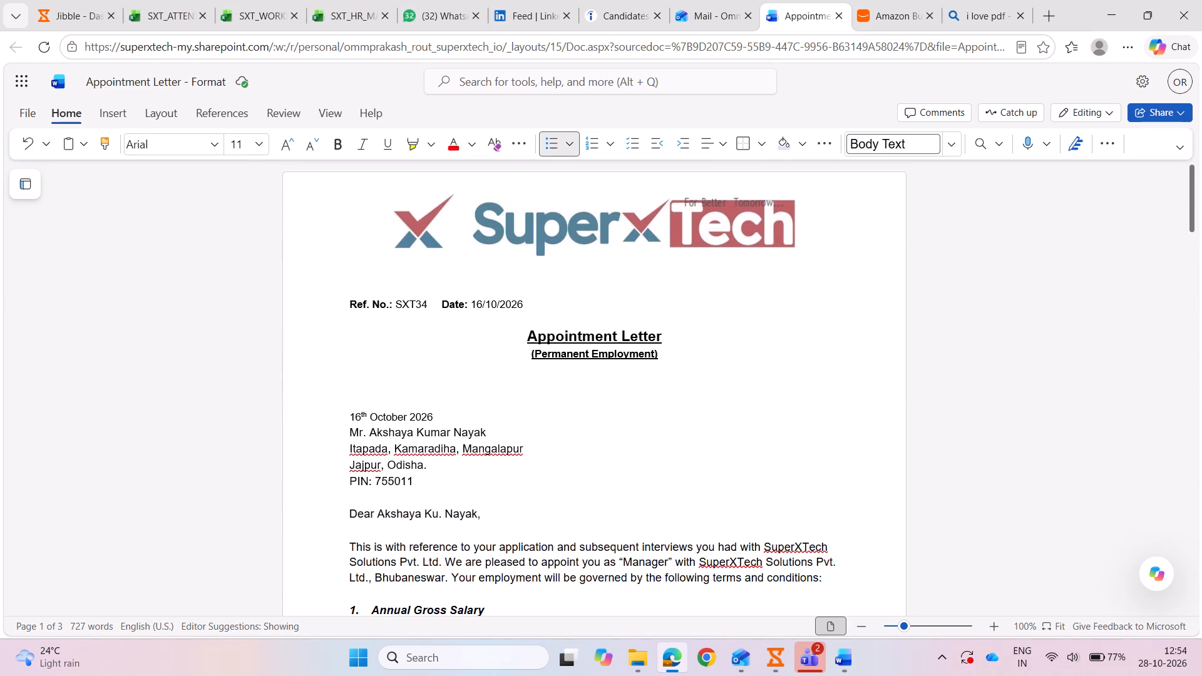
pyautogui.scroll(-2, 643, 431)
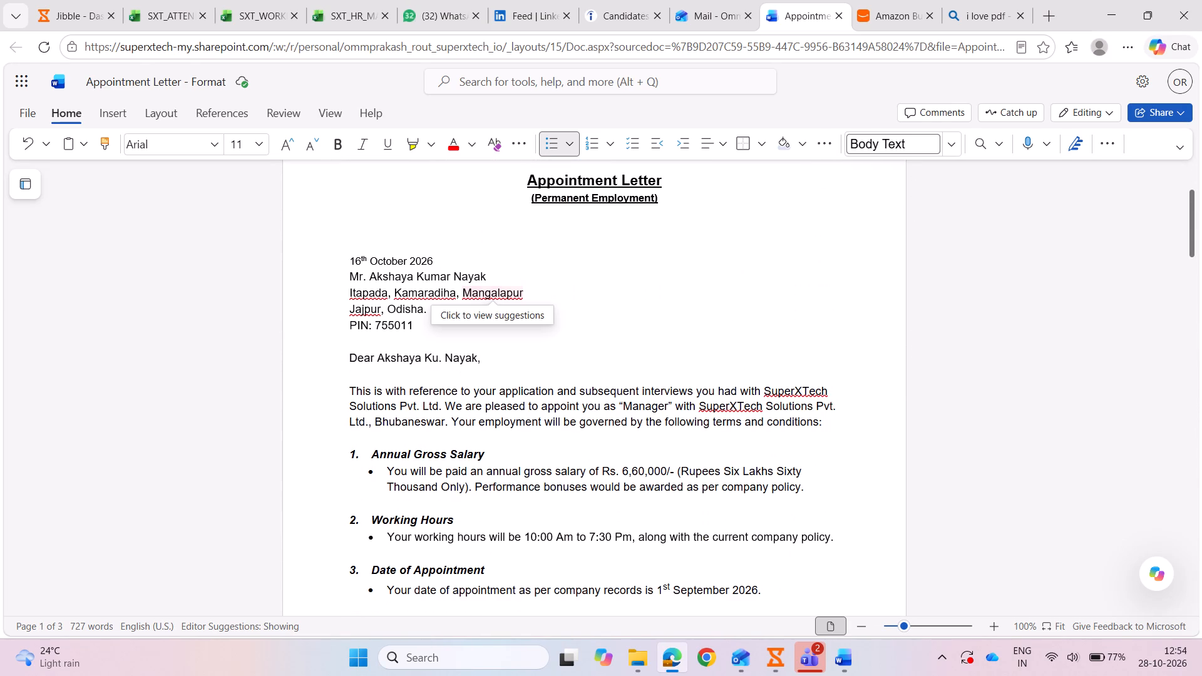
pyautogui.scroll(-1, 487, 291)
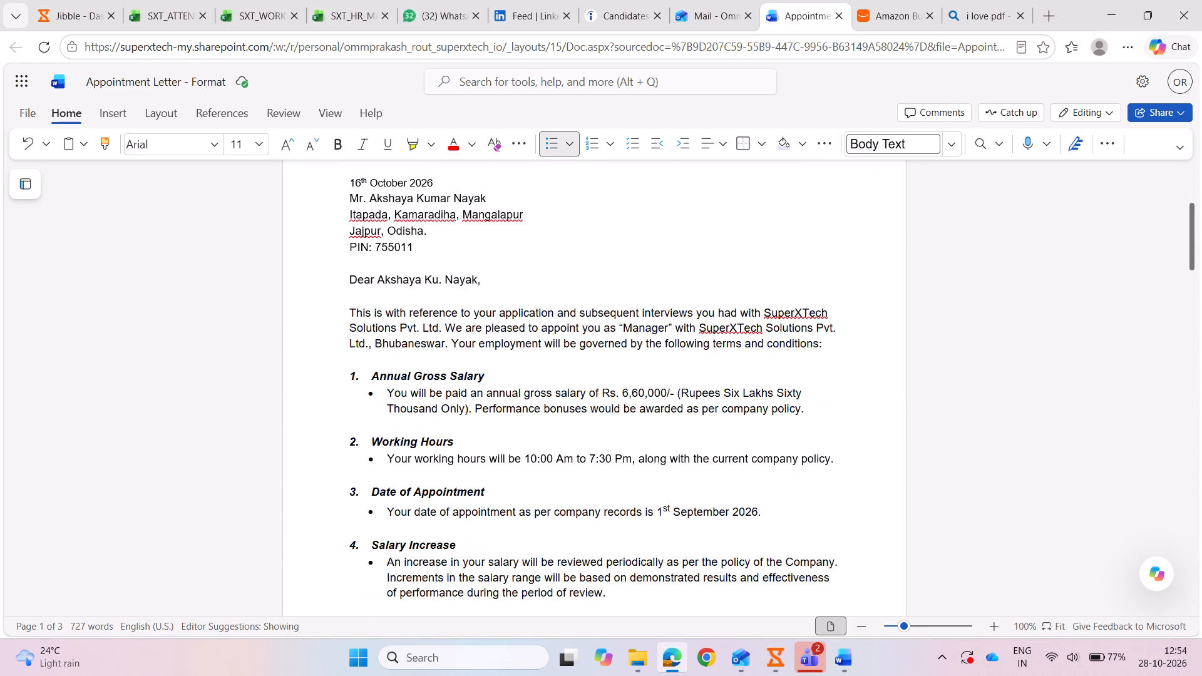
# Change the date in the reference line to 26/10/2026, keeping the new digit non-bold.
pyautogui.scroll(3, 486, 300)
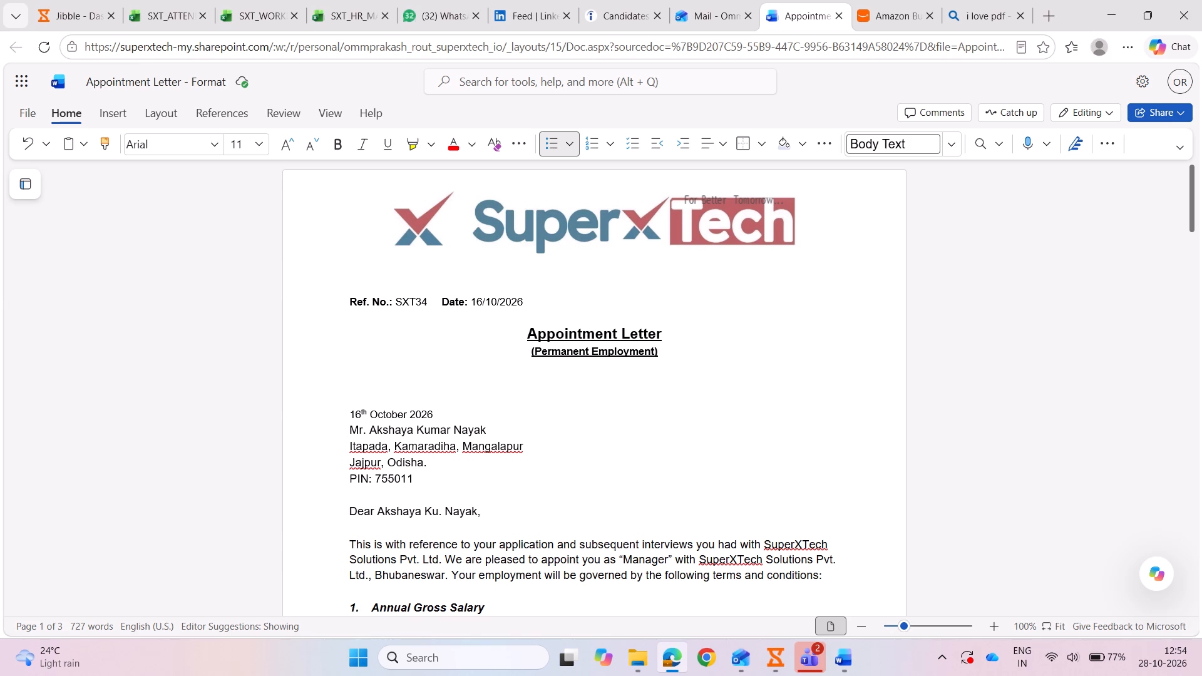
pyautogui.click(475, 305)
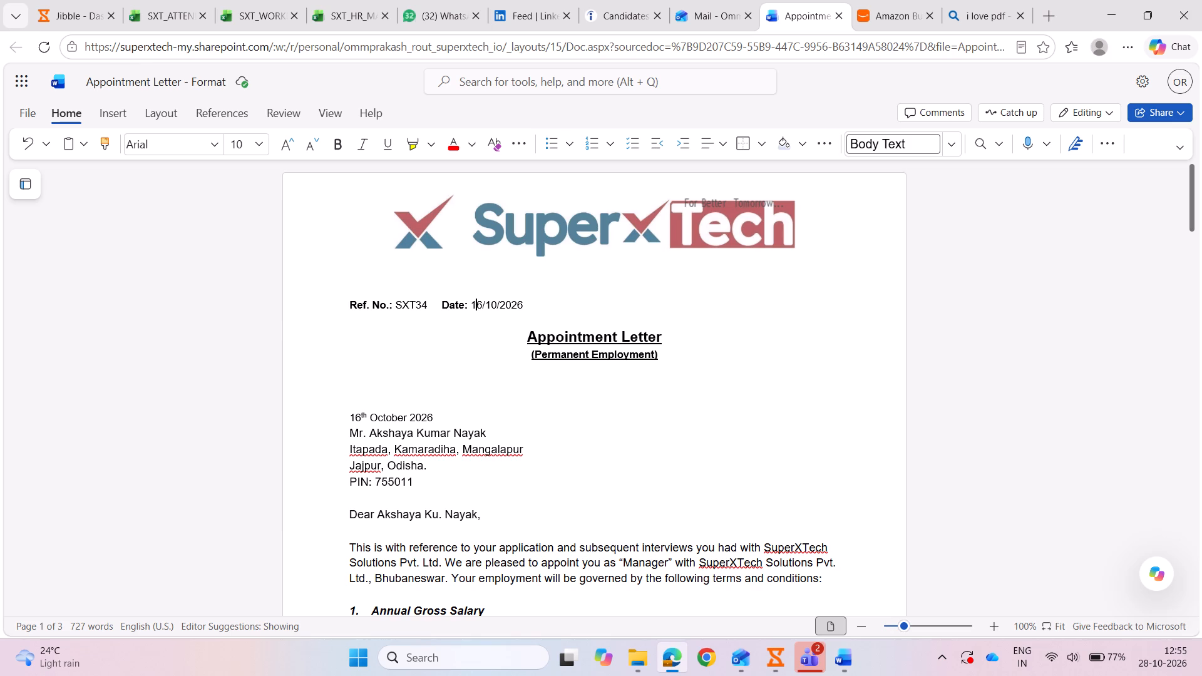
pyautogui.press('BackSpace')
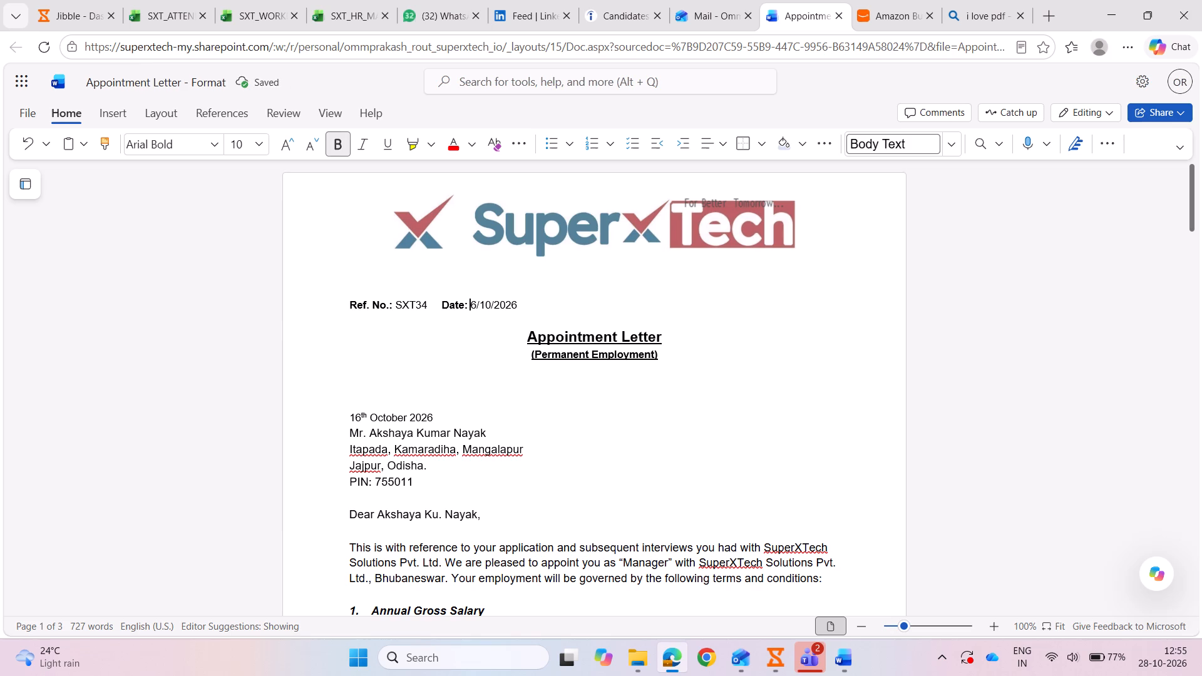
pyautogui.press('2')
pyautogui.click(332, 144)
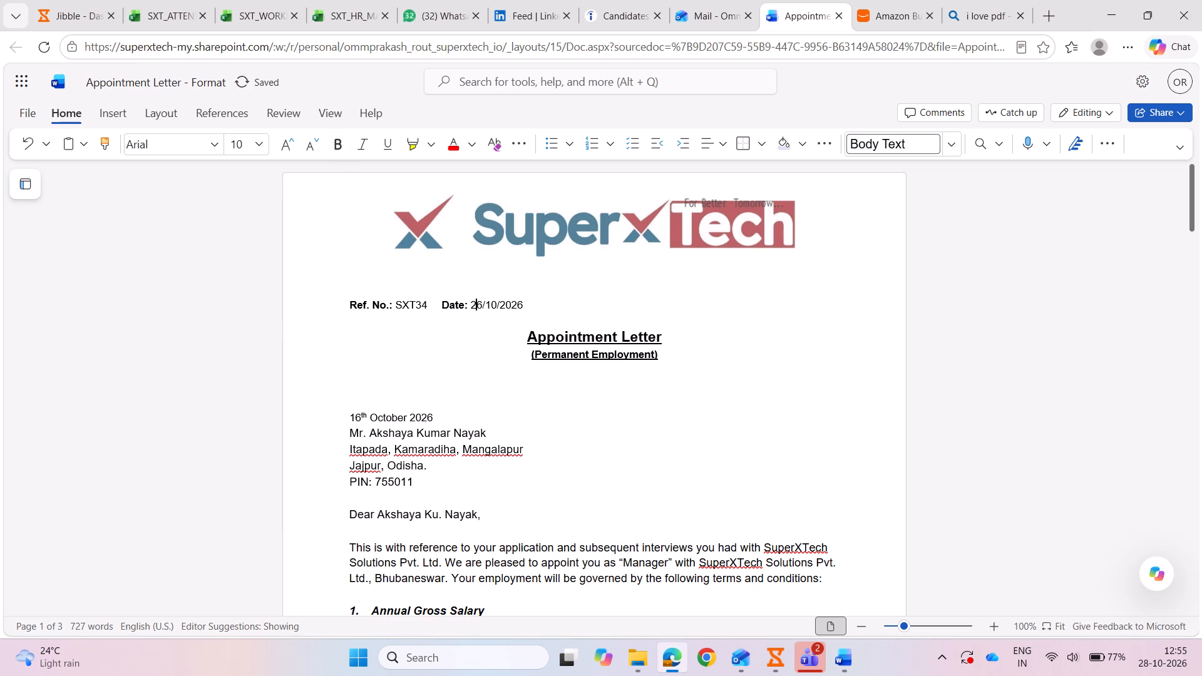
# Change the letter date above the recipient's name to 26th October 2026.
pyautogui.click(356, 415)
pyautogui.press('BackSpace')
pyautogui.press('2')
# Remove the SXT prefix from the Ref. No. so it reads 34, and check the employee ID in SXT_ATTENDANCE SHEET_2026.
pyautogui.scroll(-1, 570, 407)
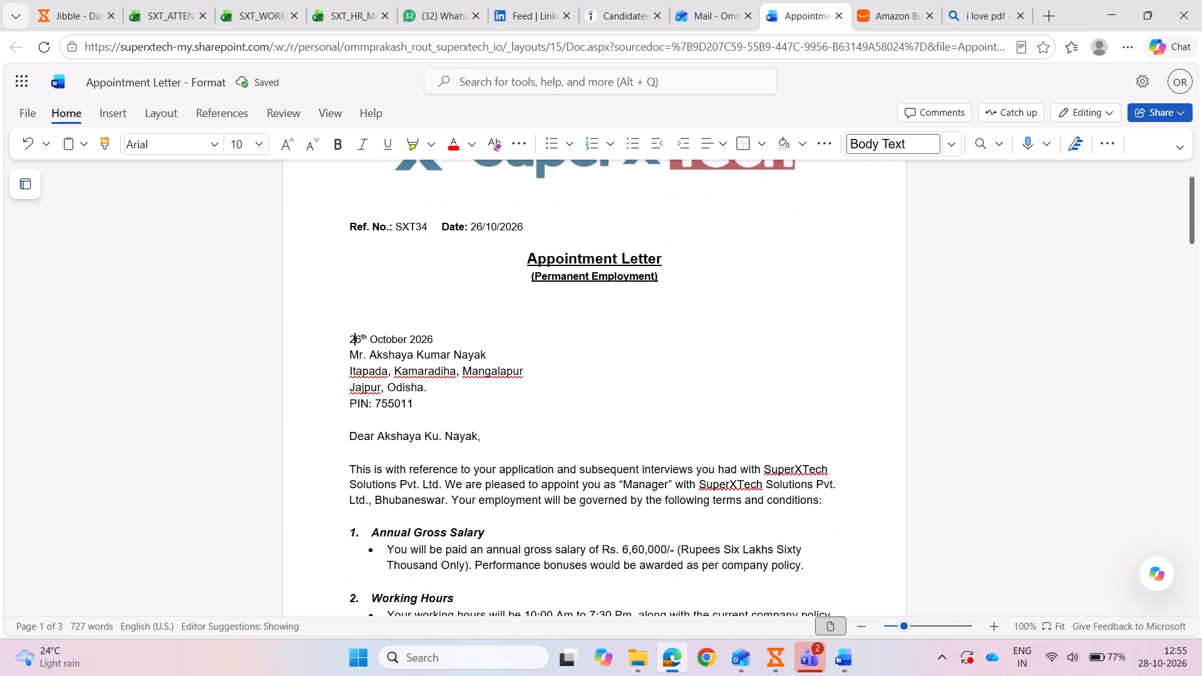
pyautogui.click(416, 225)
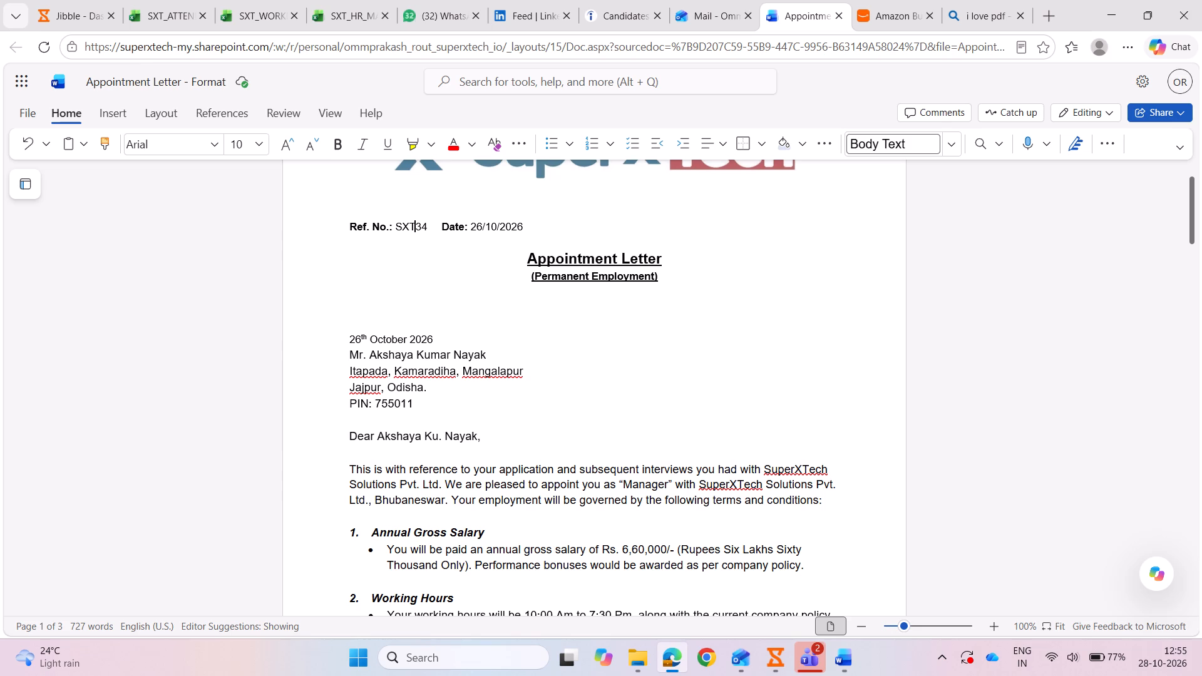
pyautogui.press('BackSpace')
pyautogui.press('BackSpace')
pyautogui.press('BackSpace')
pyautogui.press('BackSpace')
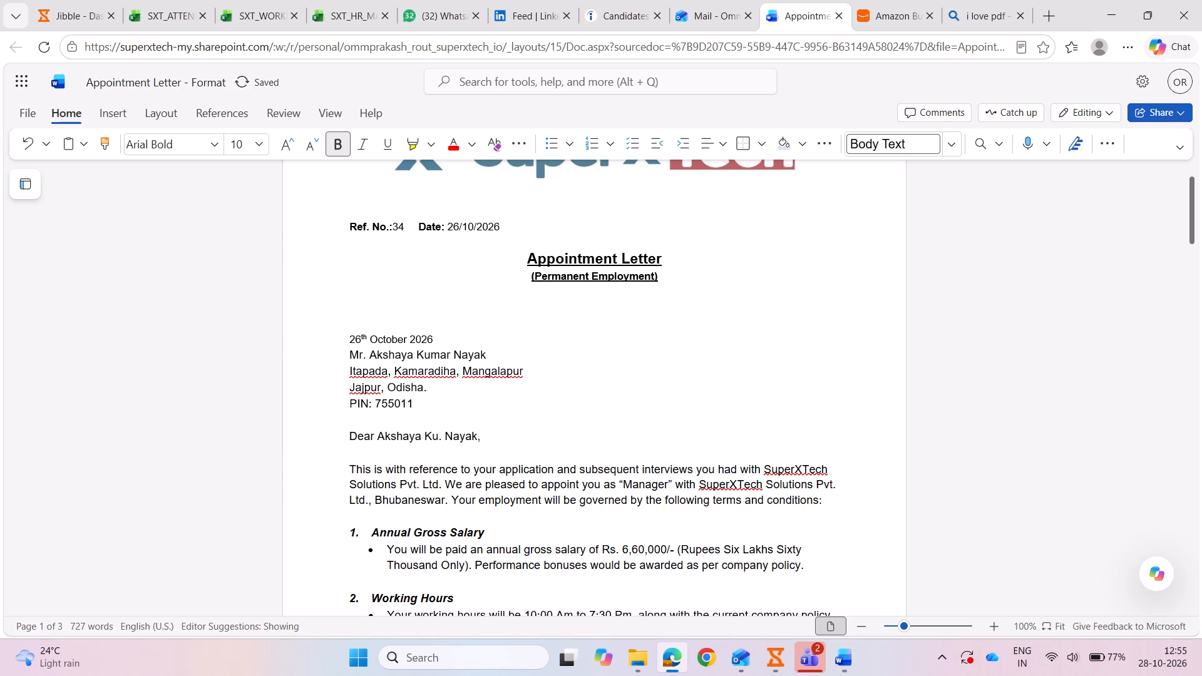
pyautogui.press('space')
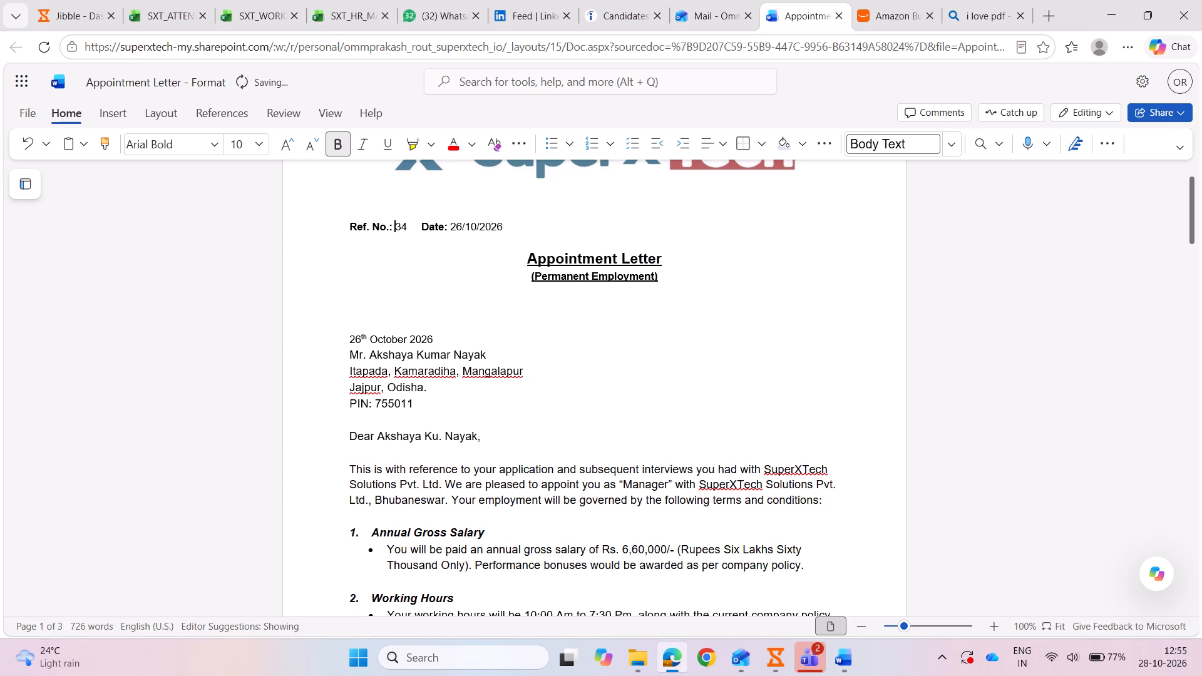
pyautogui.click(157, 21)
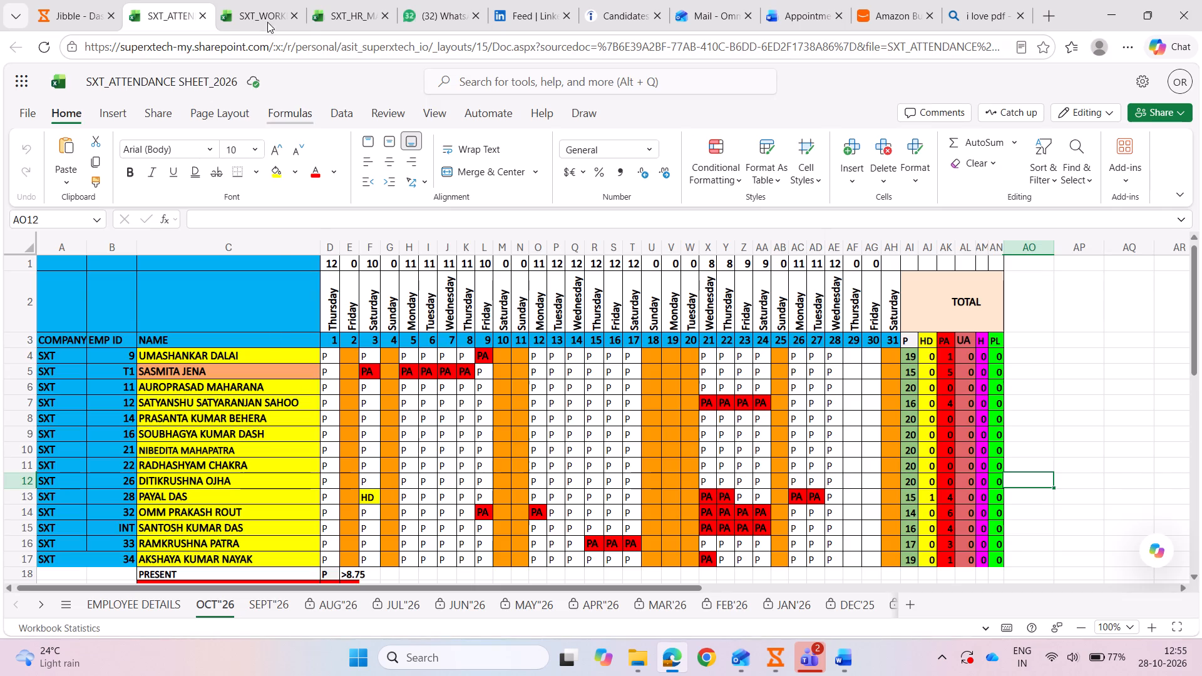
pyautogui.click(794, 16)
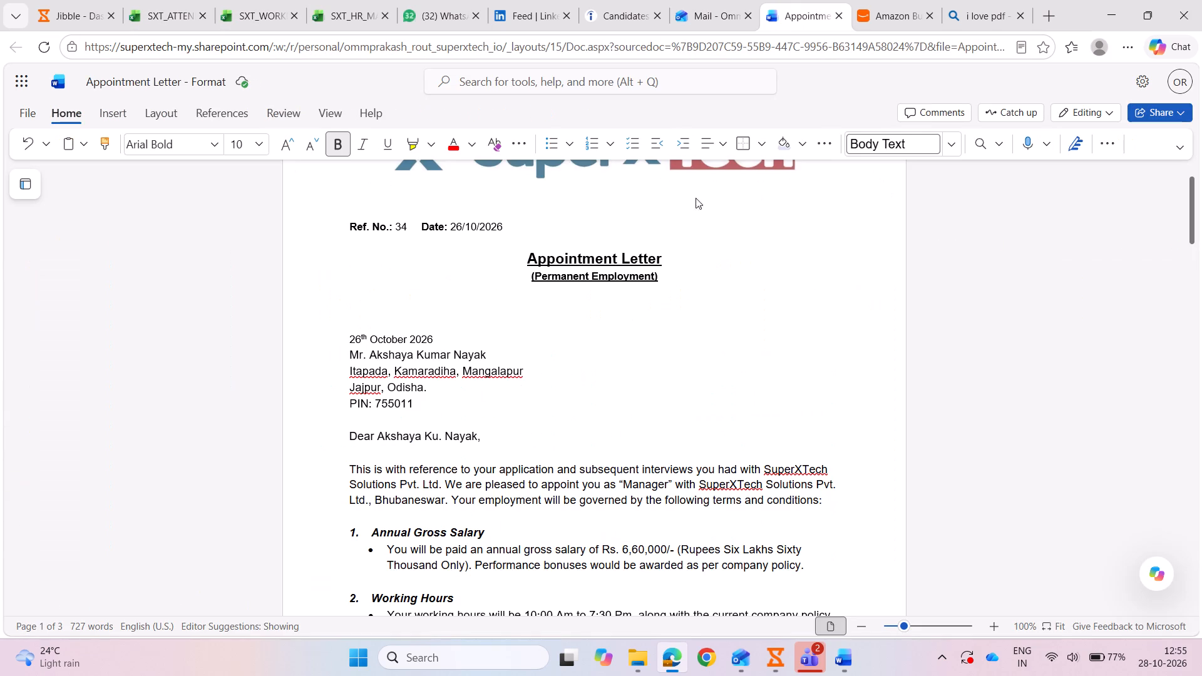
# Check the letter's clauses and page breaks from the recipient details on page 1 through clause 17 on page 3.
pyautogui.scroll(-2, 350, 320)
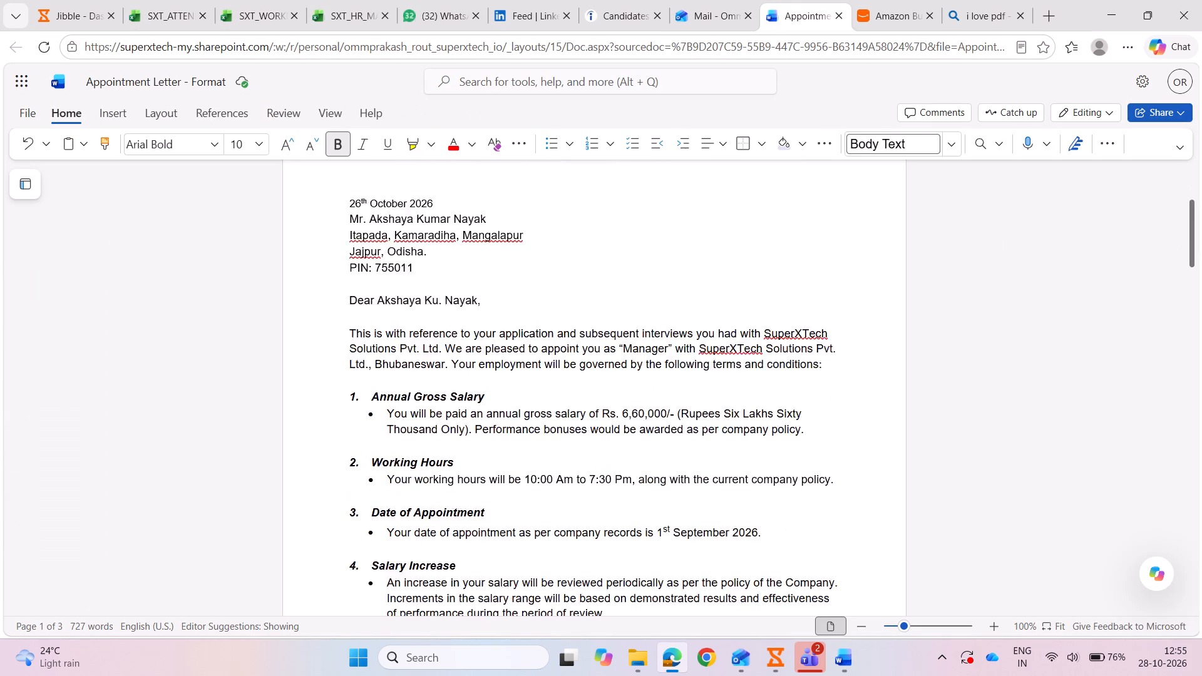
pyautogui.scroll(-10, 361, 347)
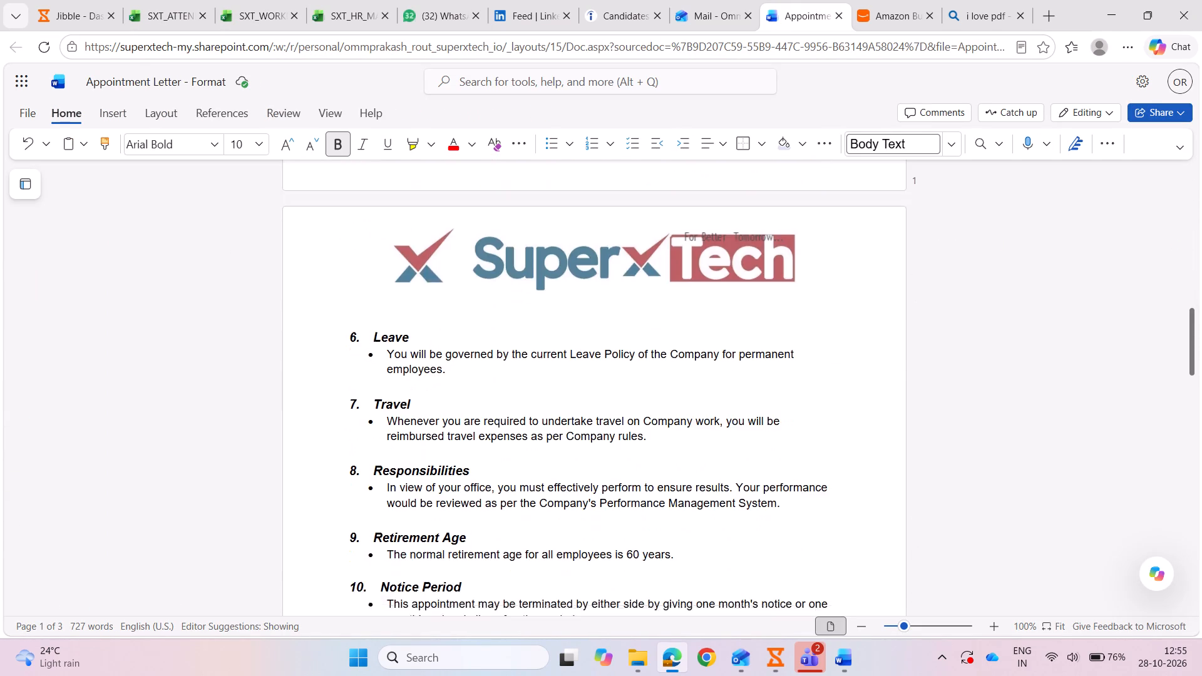
pyautogui.scroll(-6, 358, 348)
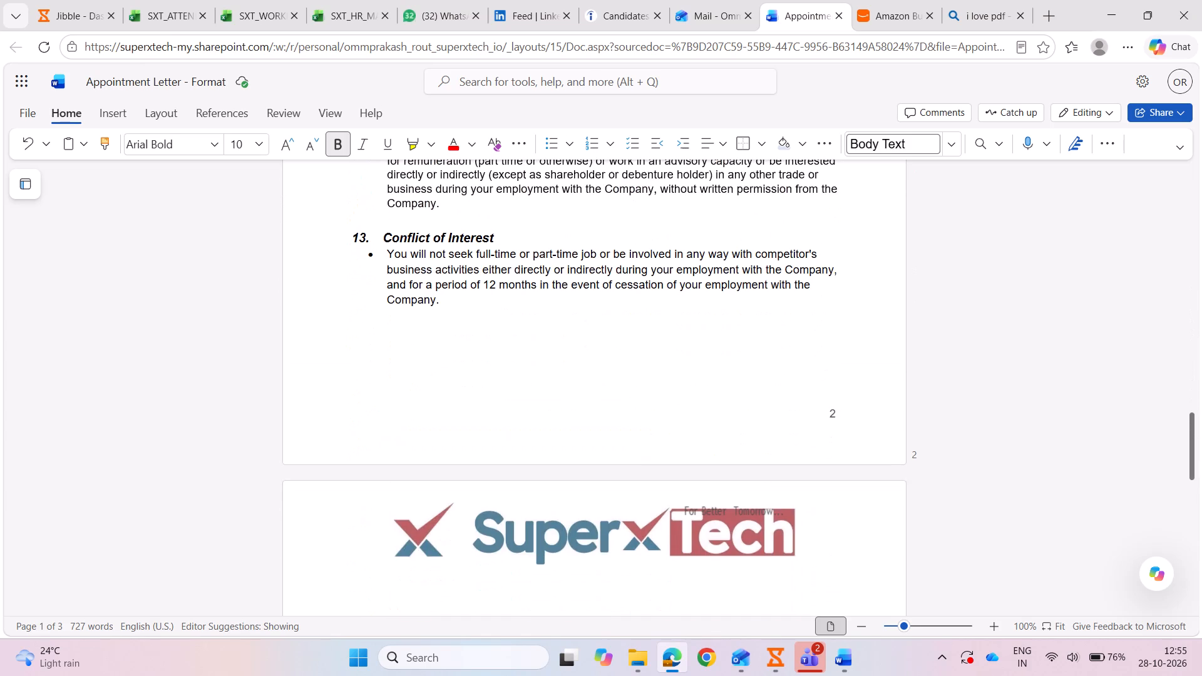
pyautogui.scroll(6, 357, 348)
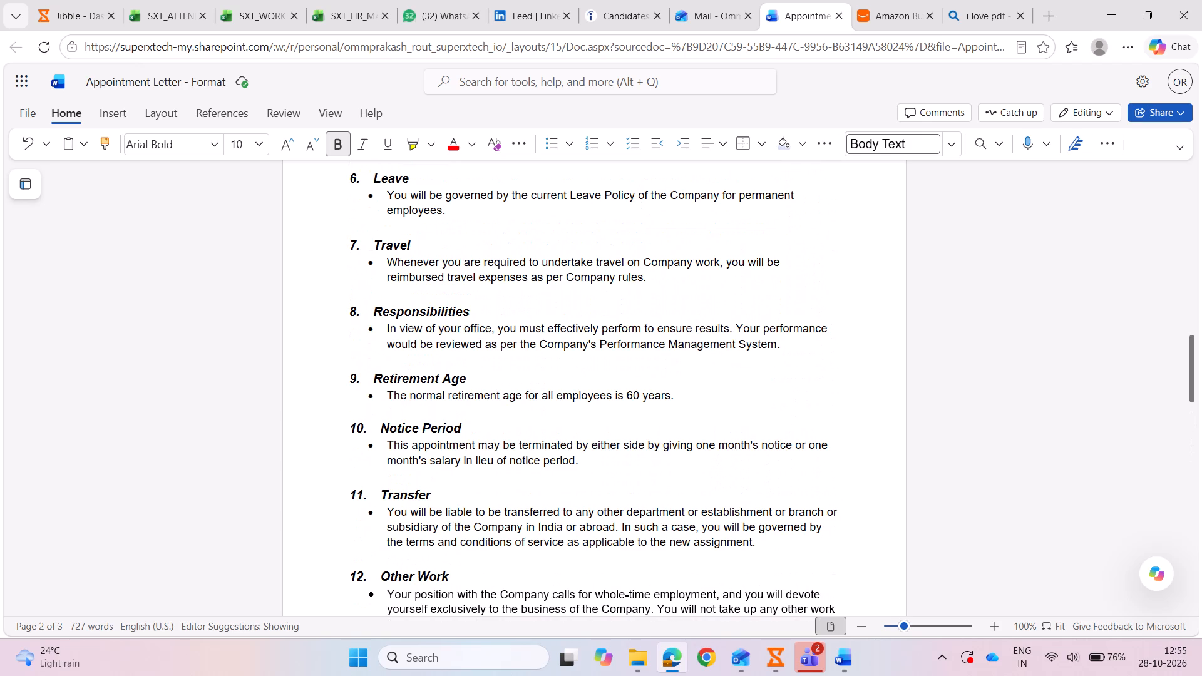
pyautogui.scroll(-7, 357, 348)
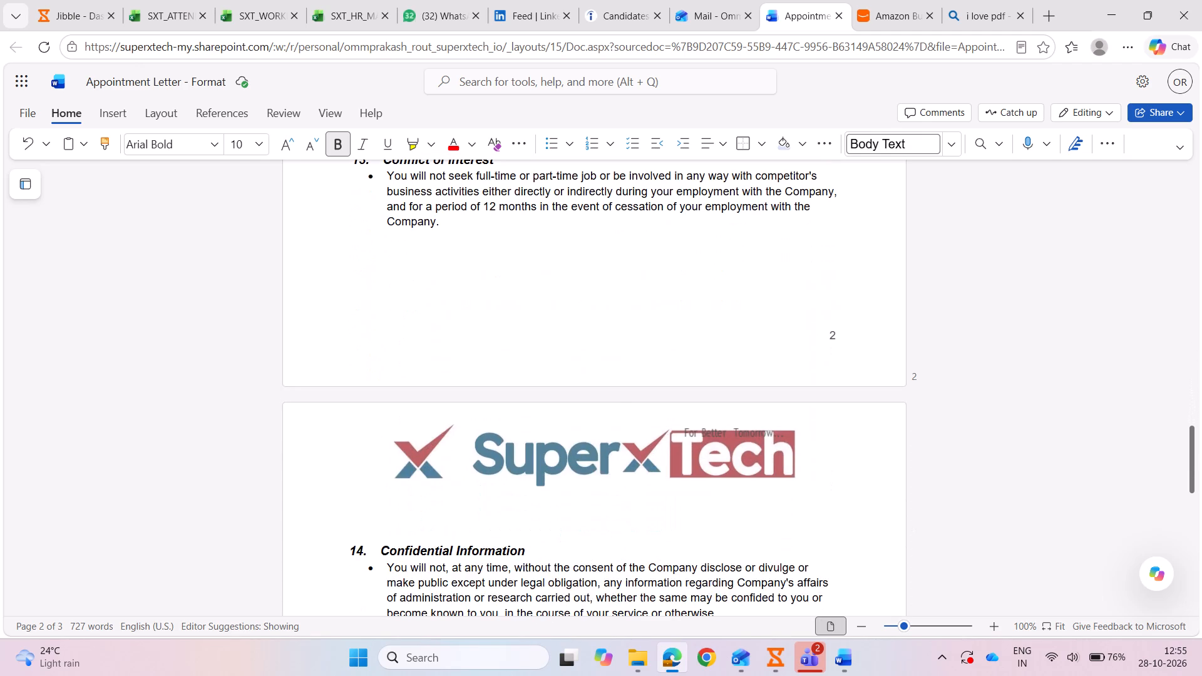
pyautogui.scroll(-4, 357, 350)
pyautogui.scroll(1, 357, 351)
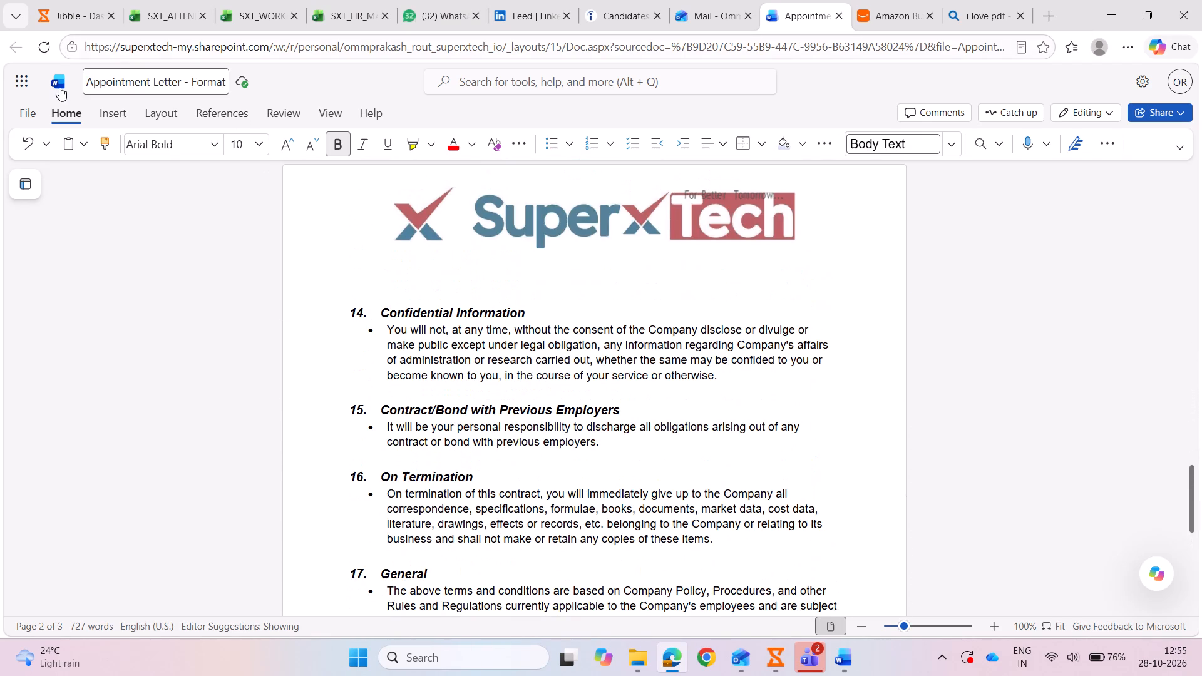
# Export the appointment letter as a PDF and download it.
pyautogui.click(36, 113)
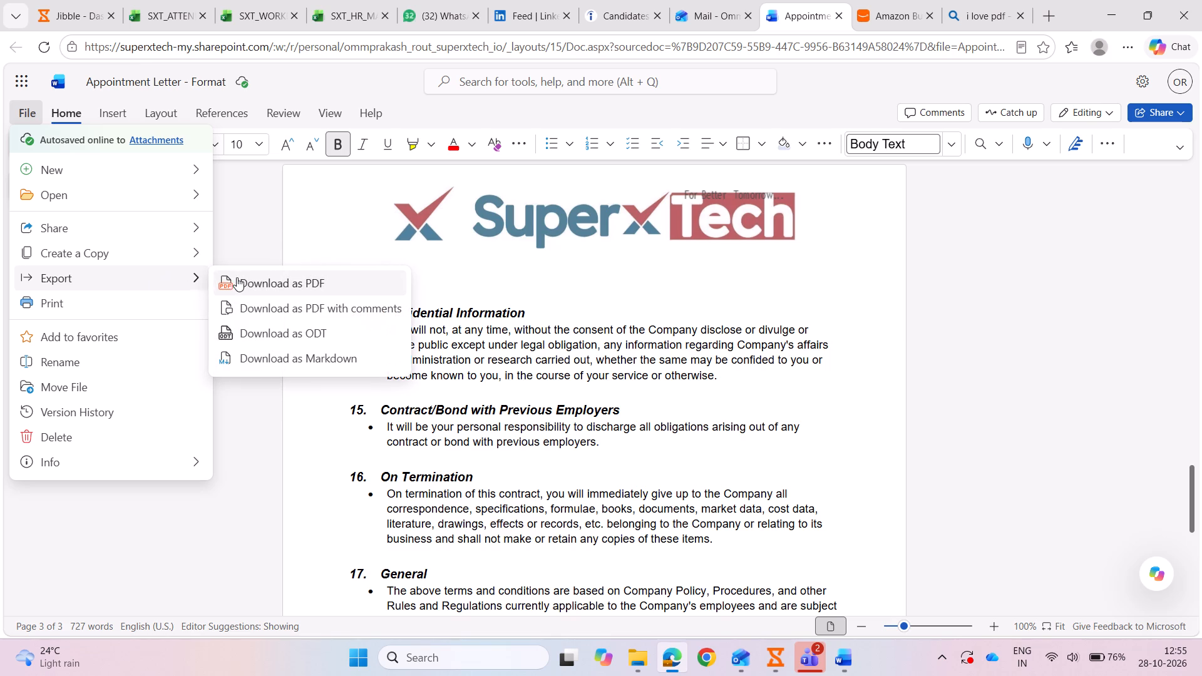
pyautogui.click(252, 282)
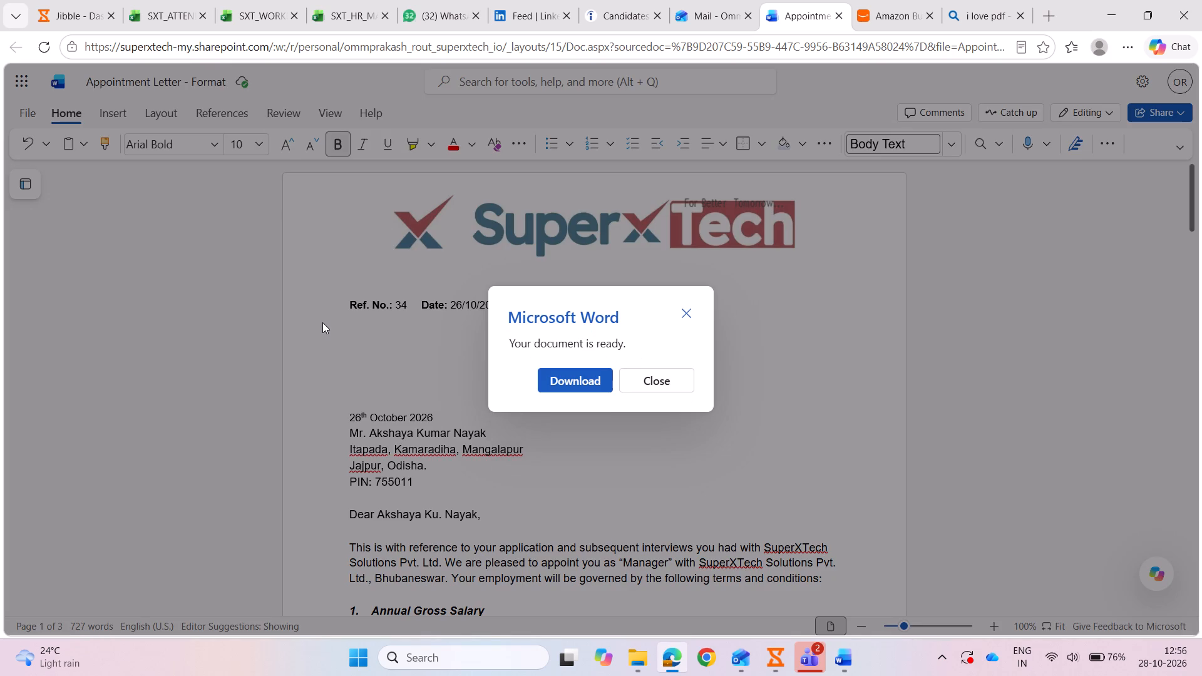
pyautogui.click(593, 386)
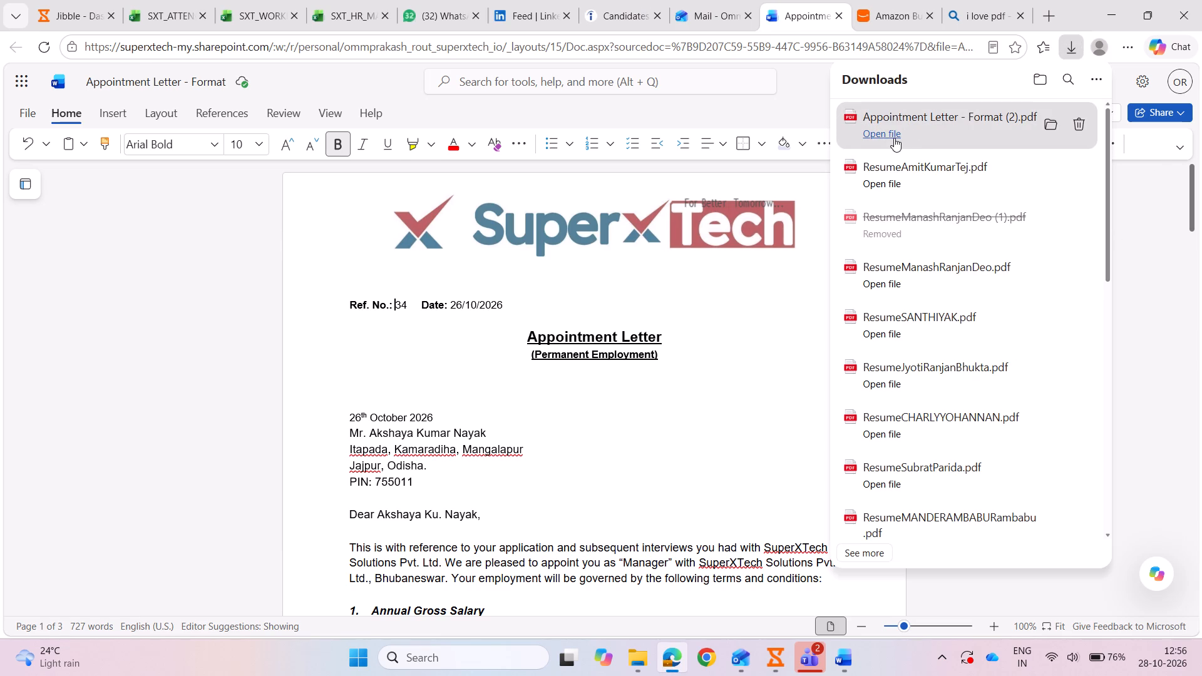
# Open the downloaded Appointment Letter - Format (2).pdf, examine the clause layout and page breaks on all three pages, and close it.
pyautogui.click(875, 137)
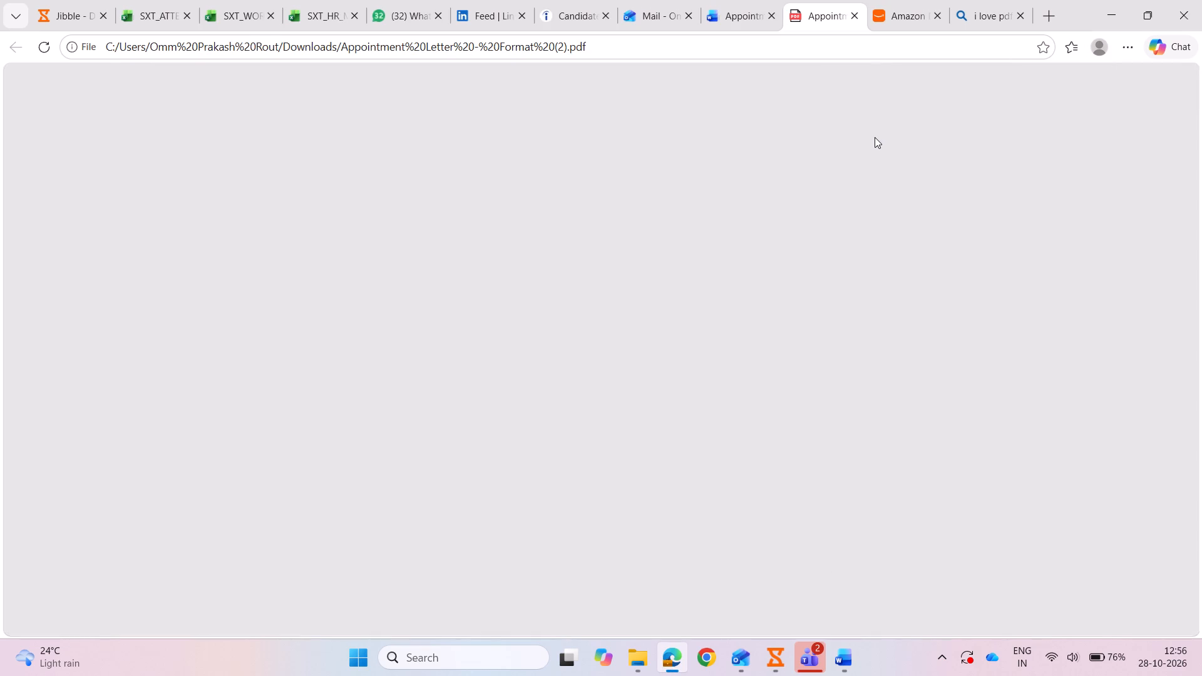
pyautogui.scroll(-2, 578, 352)
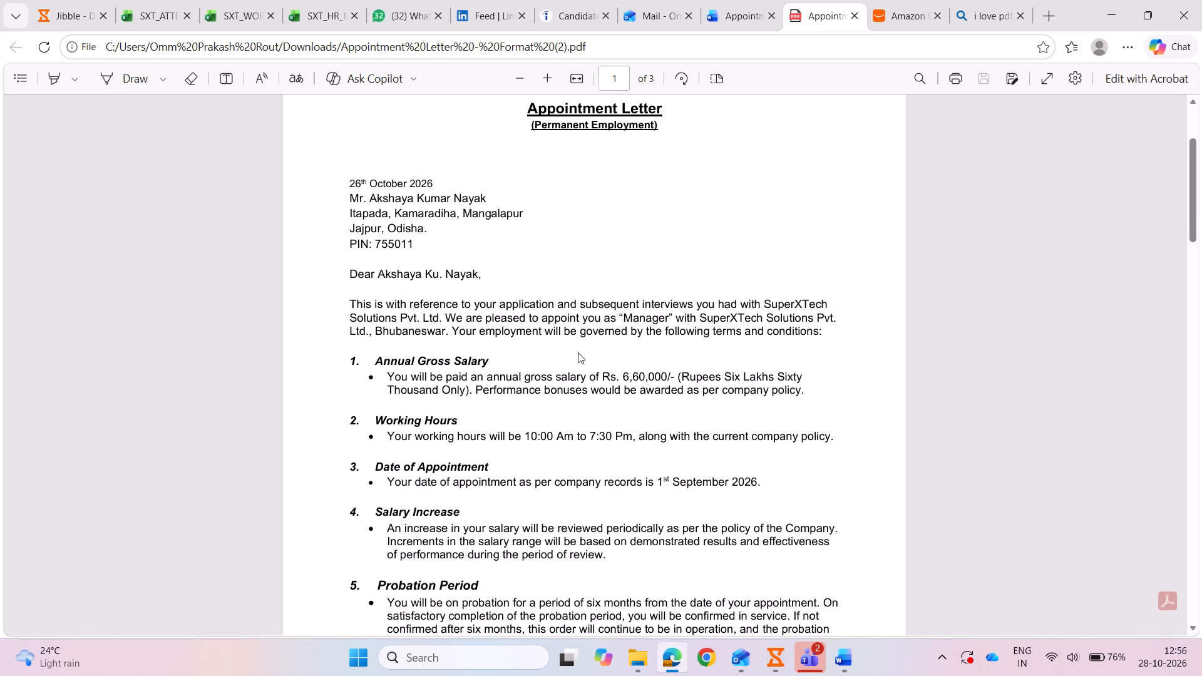
pyautogui.scroll(-8, 578, 352)
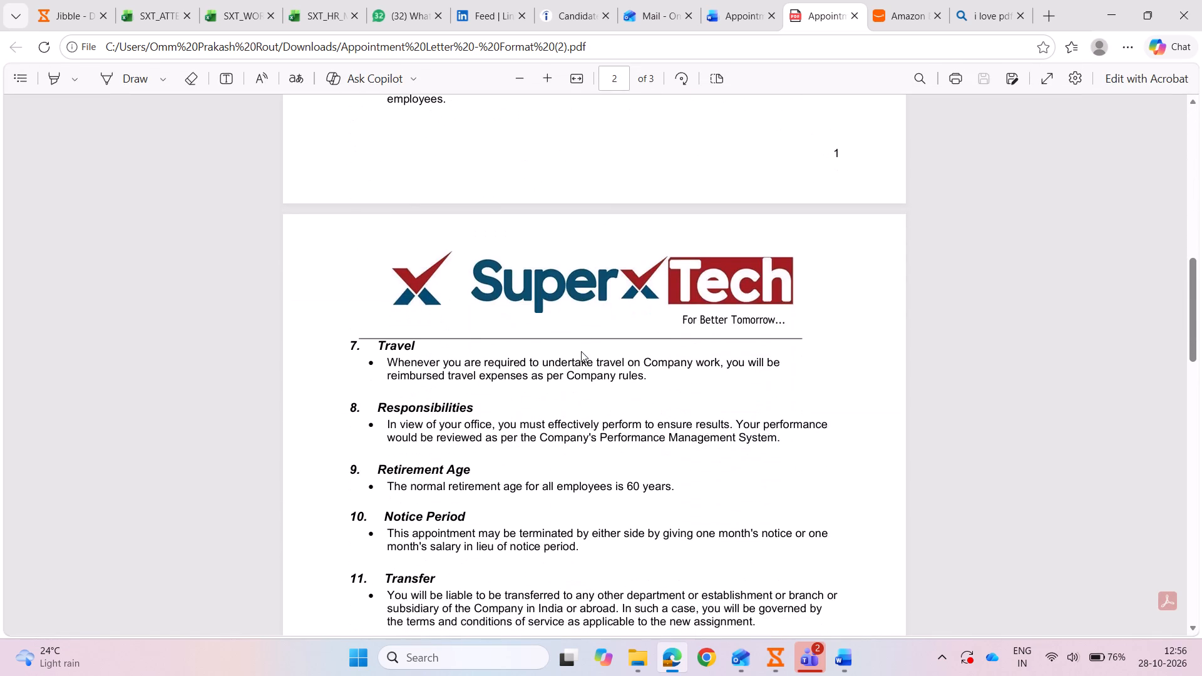
pyautogui.scroll(5, 581, 351)
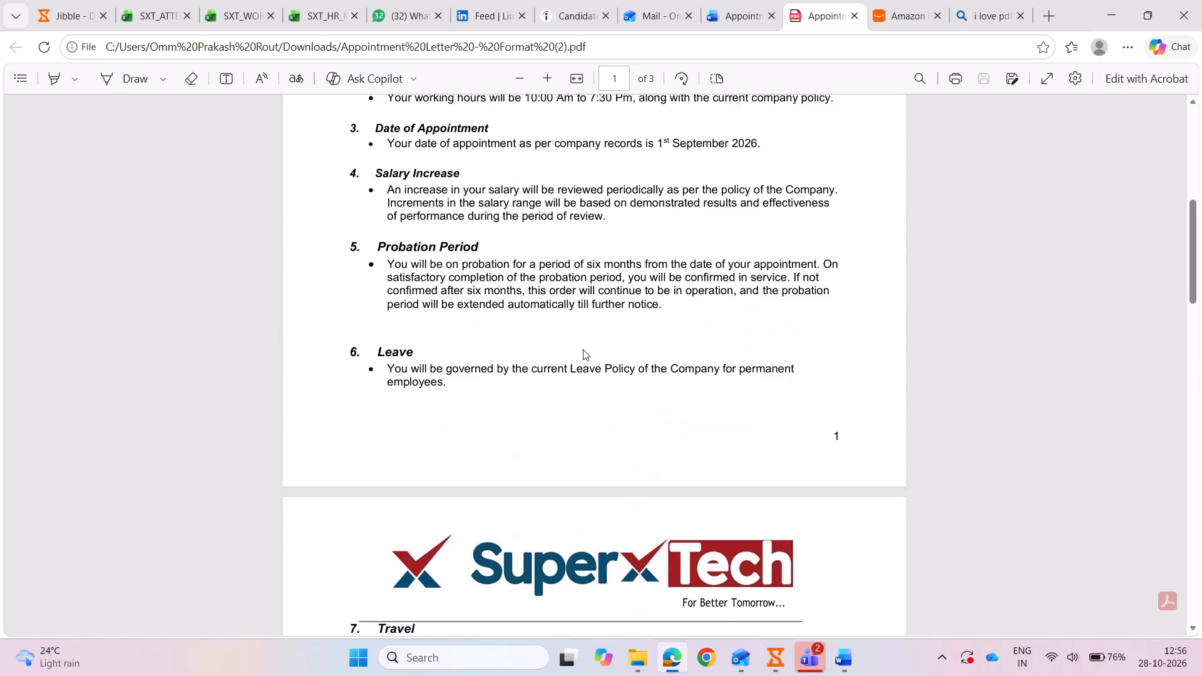
pyautogui.scroll(-10, 583, 349)
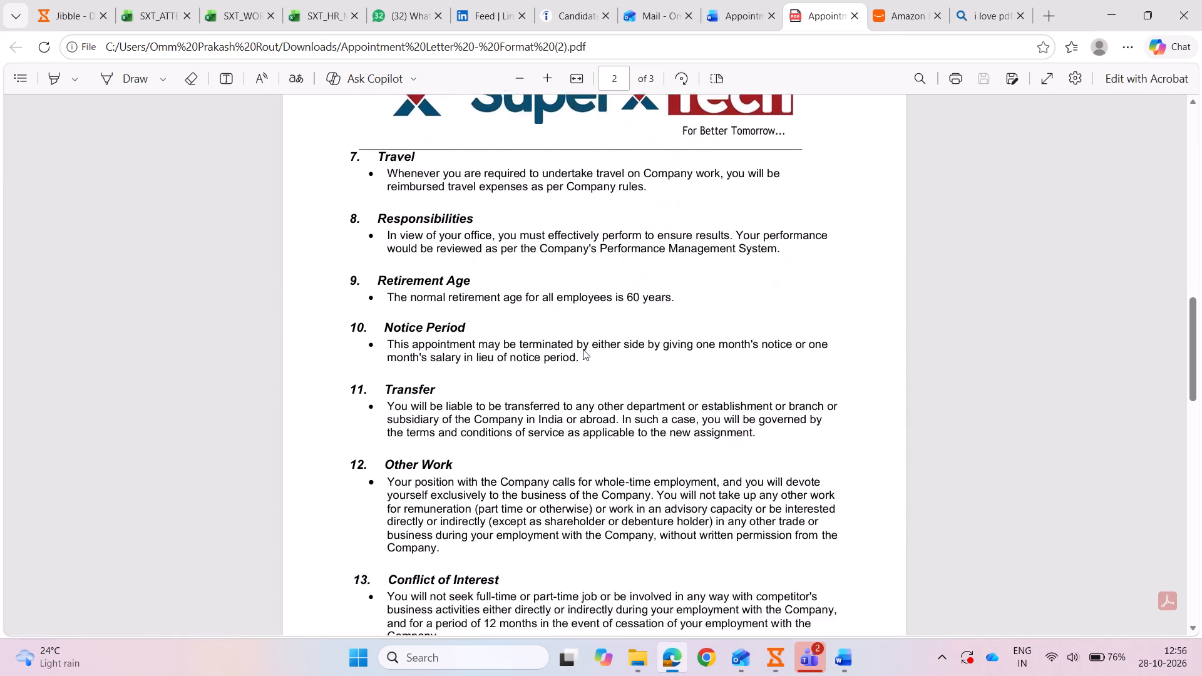
pyautogui.scroll(-7, 584, 347)
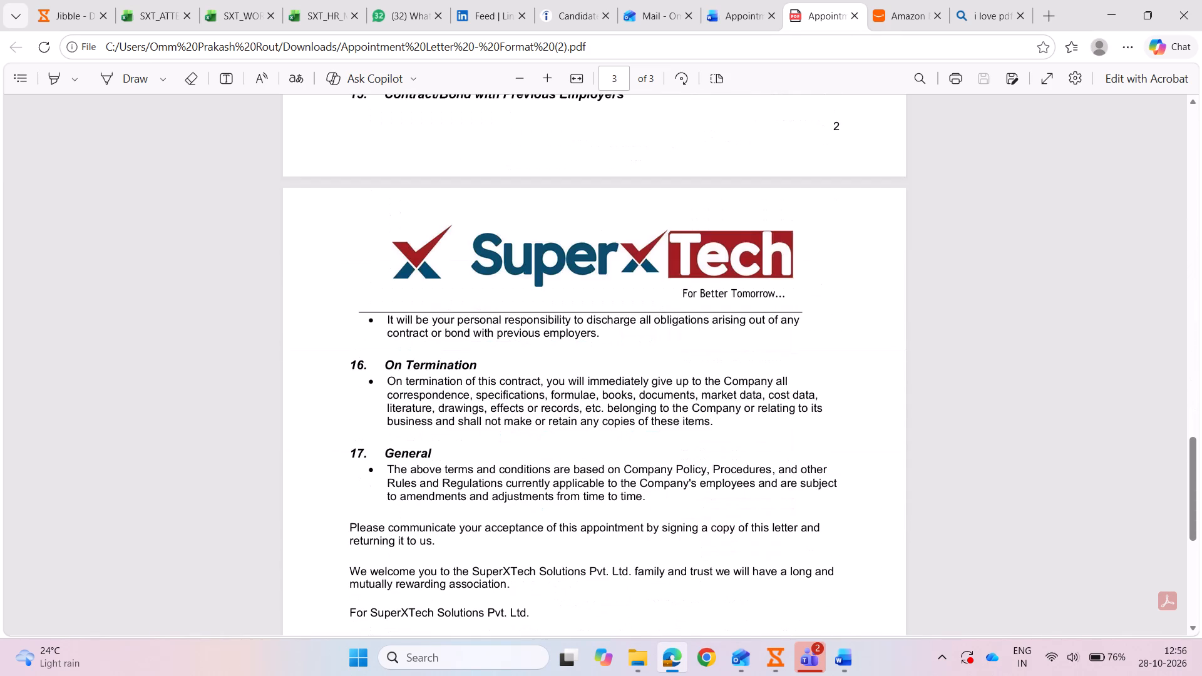
pyautogui.scroll(10, 586, 346)
pyautogui.click(854, 14)
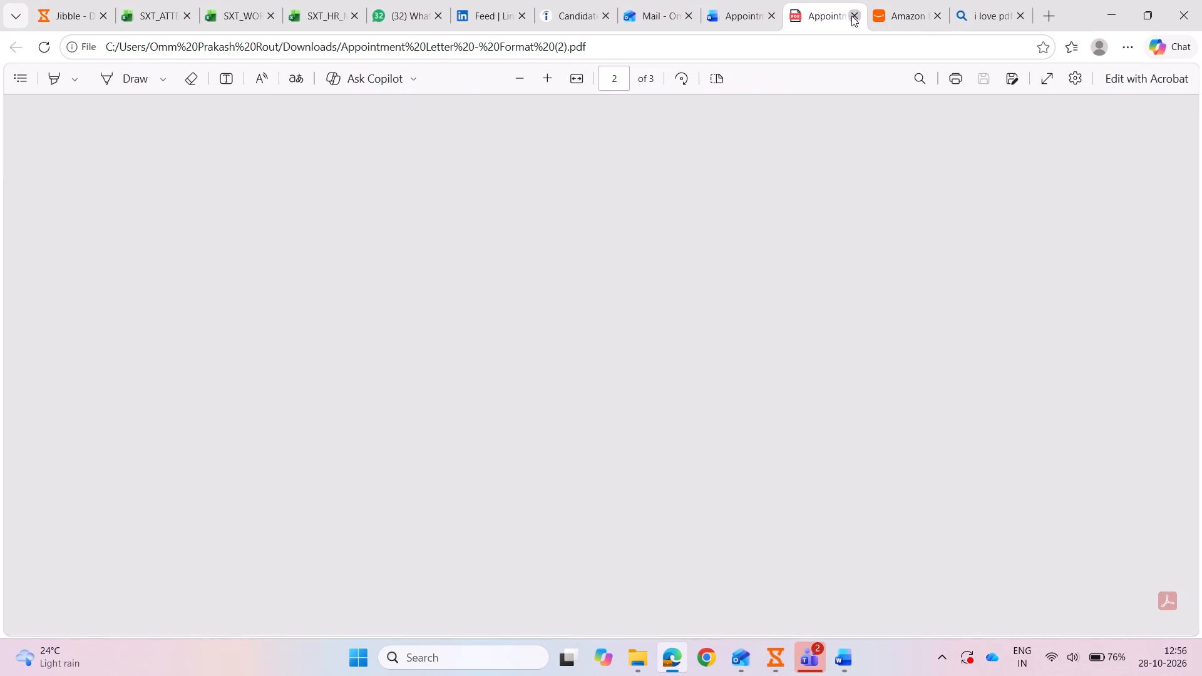
# Return to the Word letter and delete one blank line above the 26th October 2026 date on page 1.
pyautogui.click(741, 19)
pyautogui.scroll(-3, 493, 464)
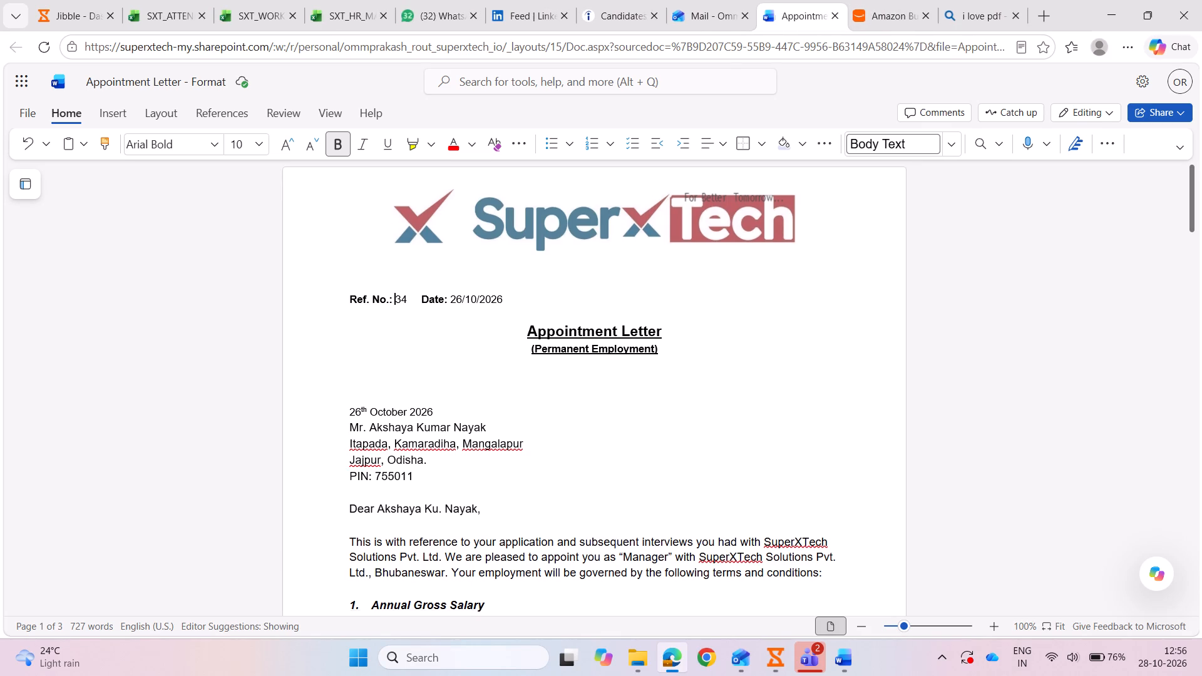
pyautogui.scroll(-1, 493, 464)
pyautogui.scroll(3, 493, 464)
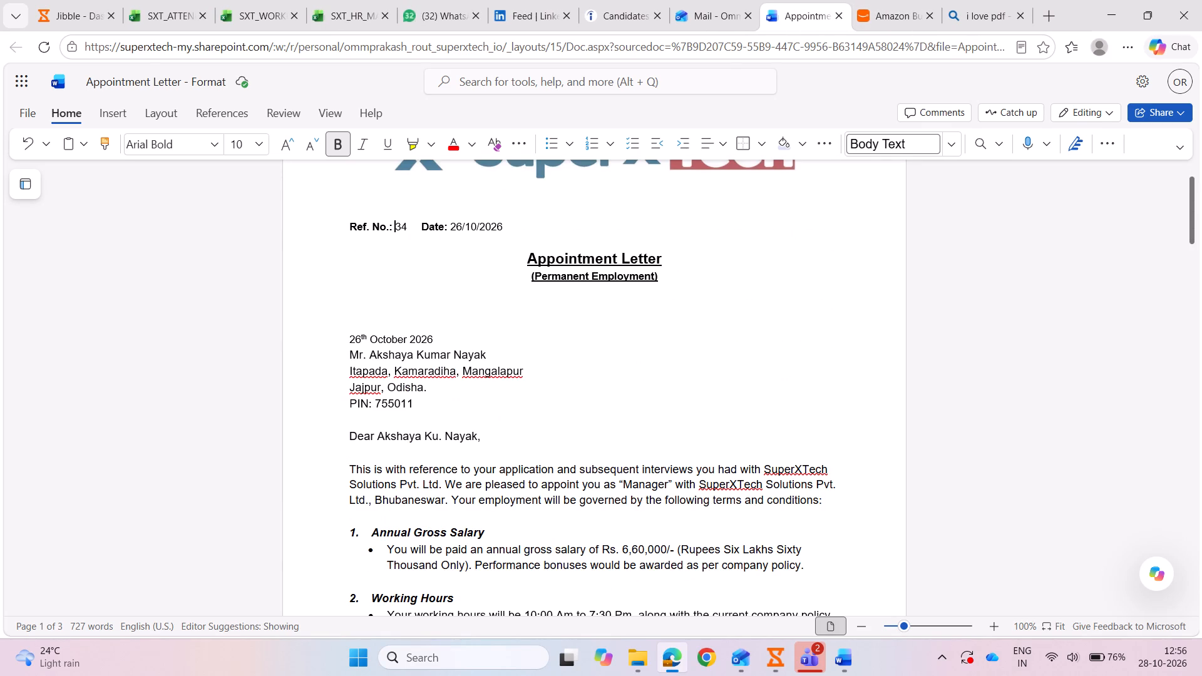
pyautogui.click(346, 326)
pyautogui.click(333, 362)
pyautogui.click(333, 345)
pyautogui.press('BackSpace')
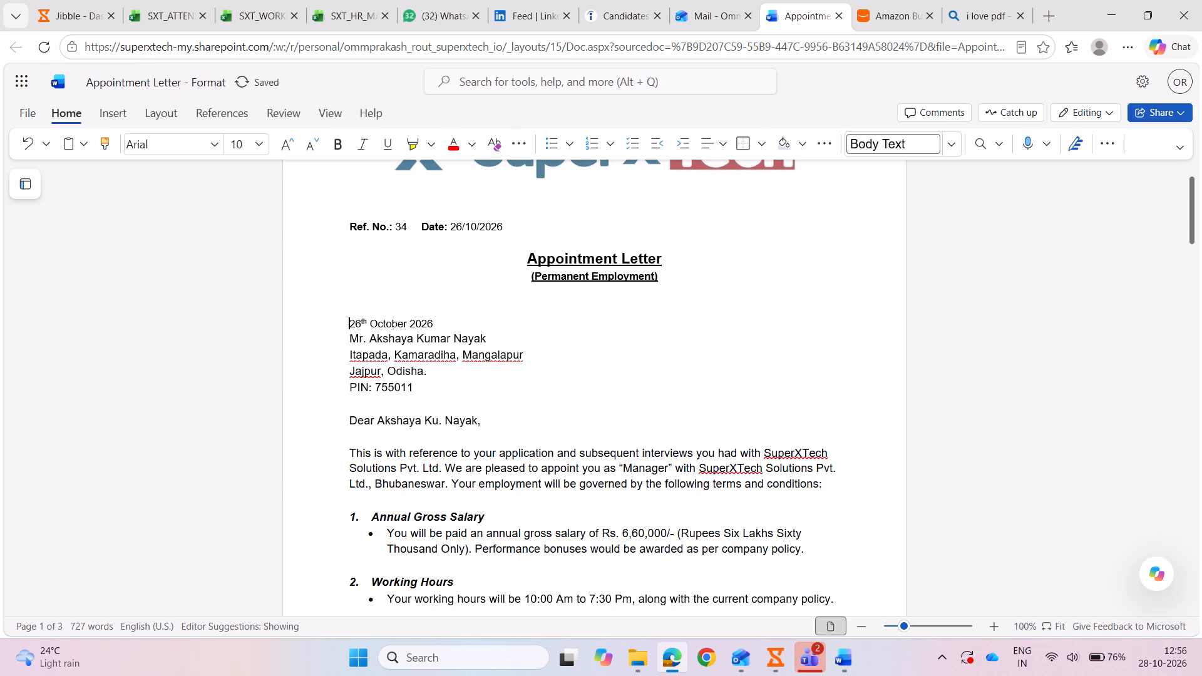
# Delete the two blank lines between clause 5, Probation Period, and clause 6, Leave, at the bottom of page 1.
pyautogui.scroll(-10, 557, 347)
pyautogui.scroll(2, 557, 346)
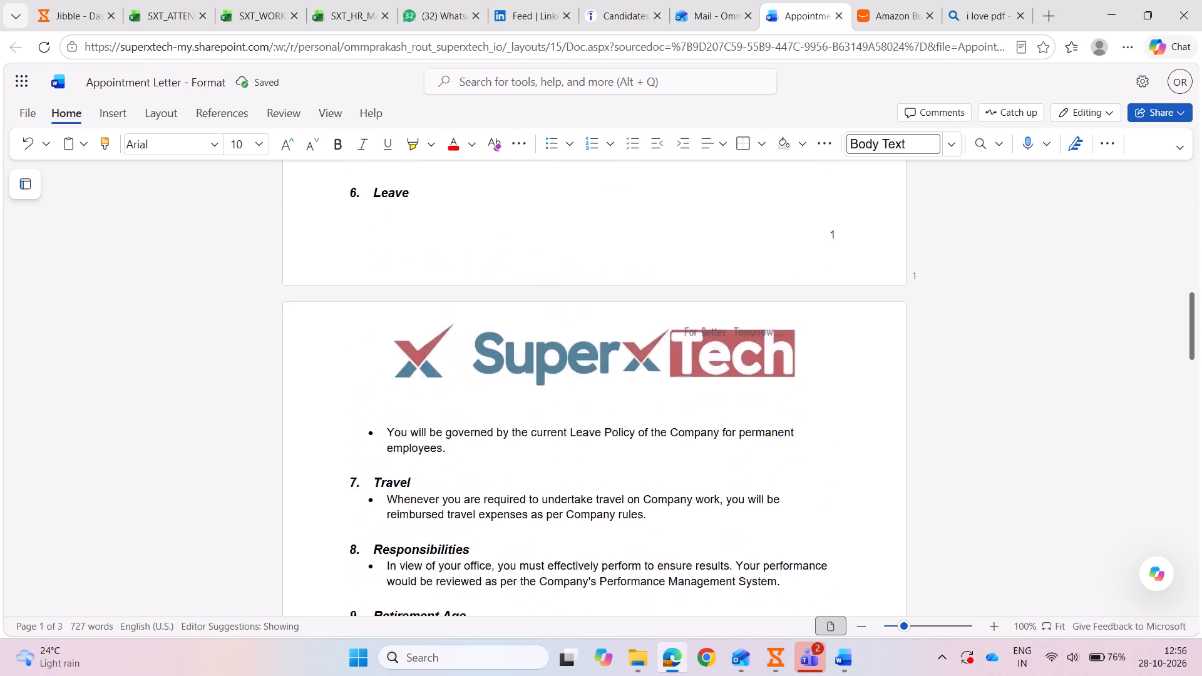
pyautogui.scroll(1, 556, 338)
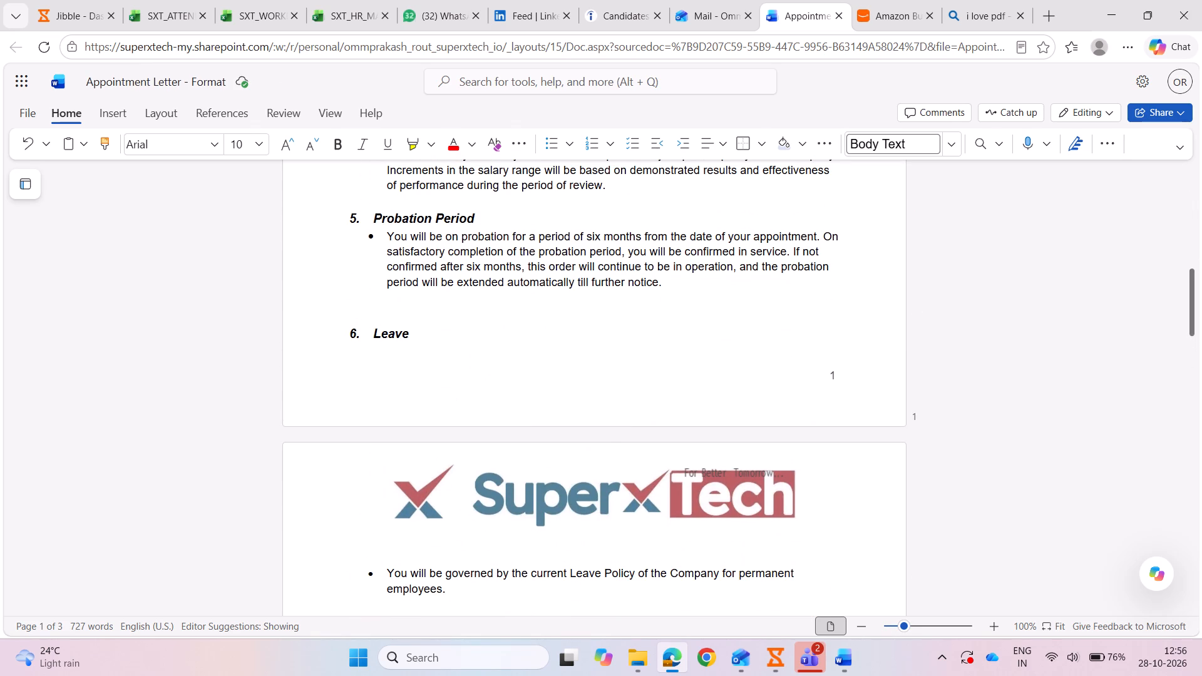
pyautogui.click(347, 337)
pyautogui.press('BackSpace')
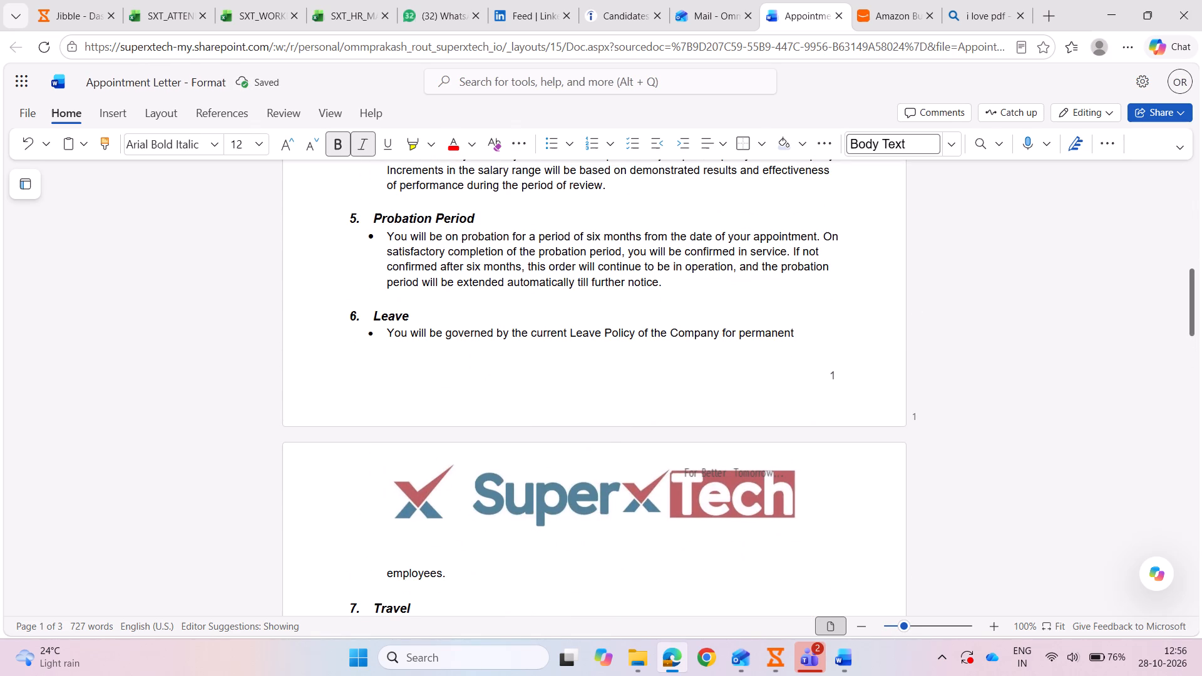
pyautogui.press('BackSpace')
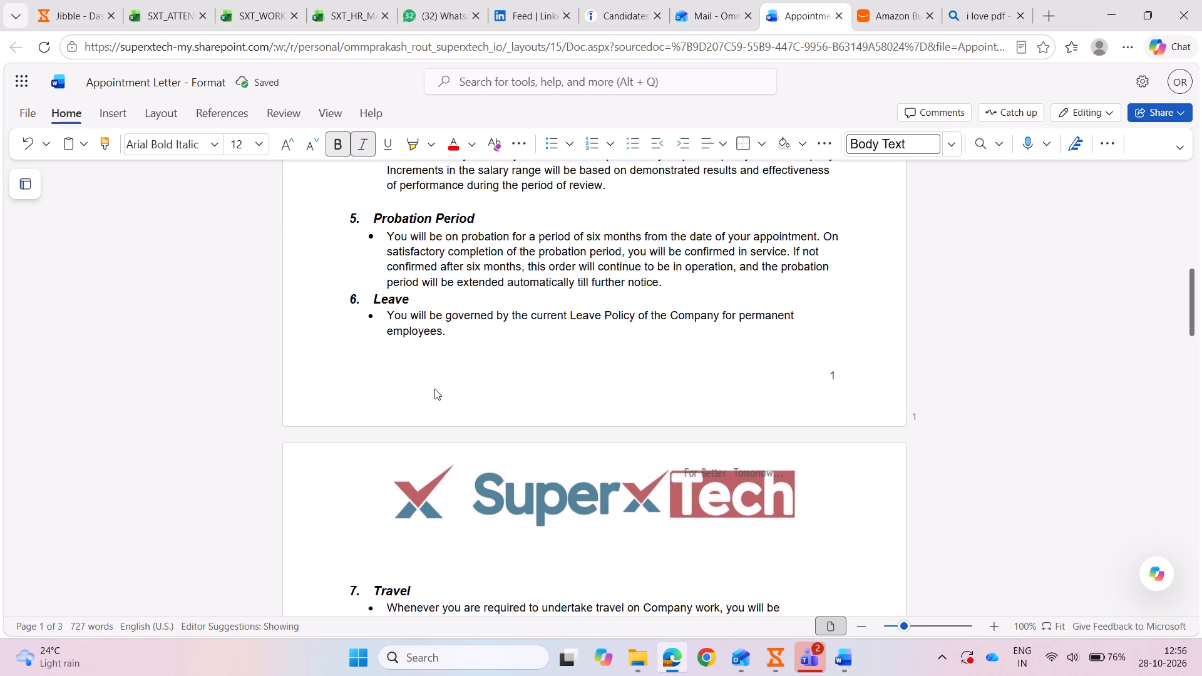
# Insert three blank lines before clause 6, Leave, to move the whole clause onto page 2.
pyautogui.scroll(-11, 434, 393)
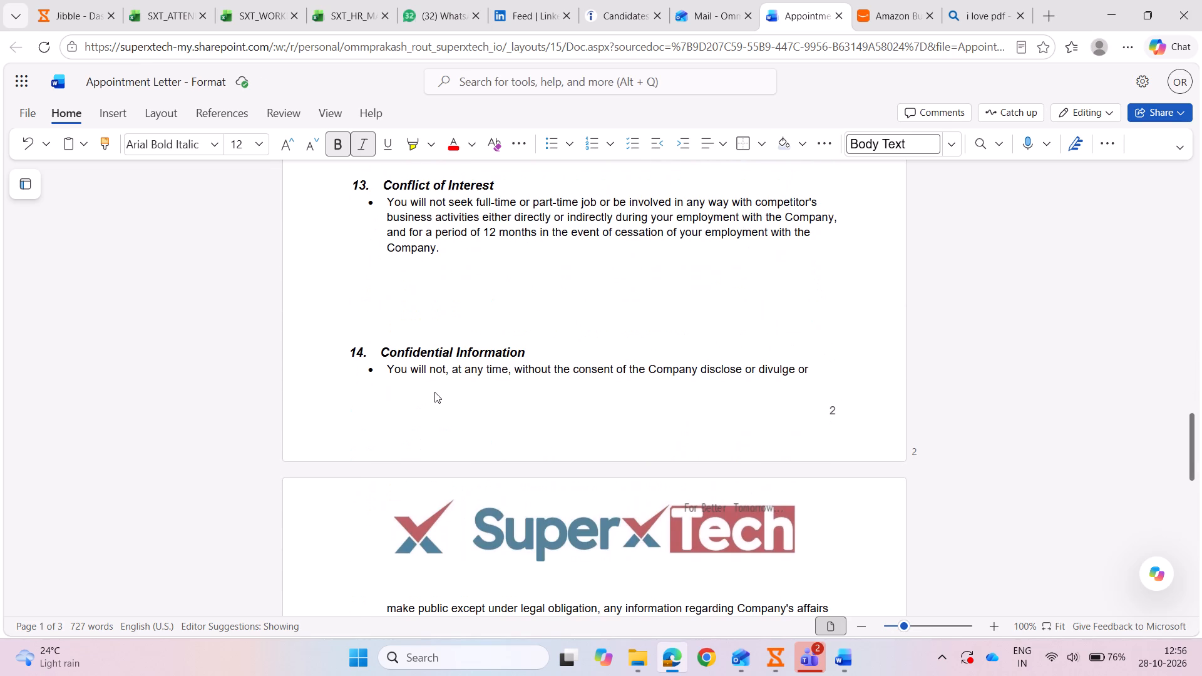
pyautogui.scroll(-1, 380, 392)
pyautogui.scroll(10, 379, 392)
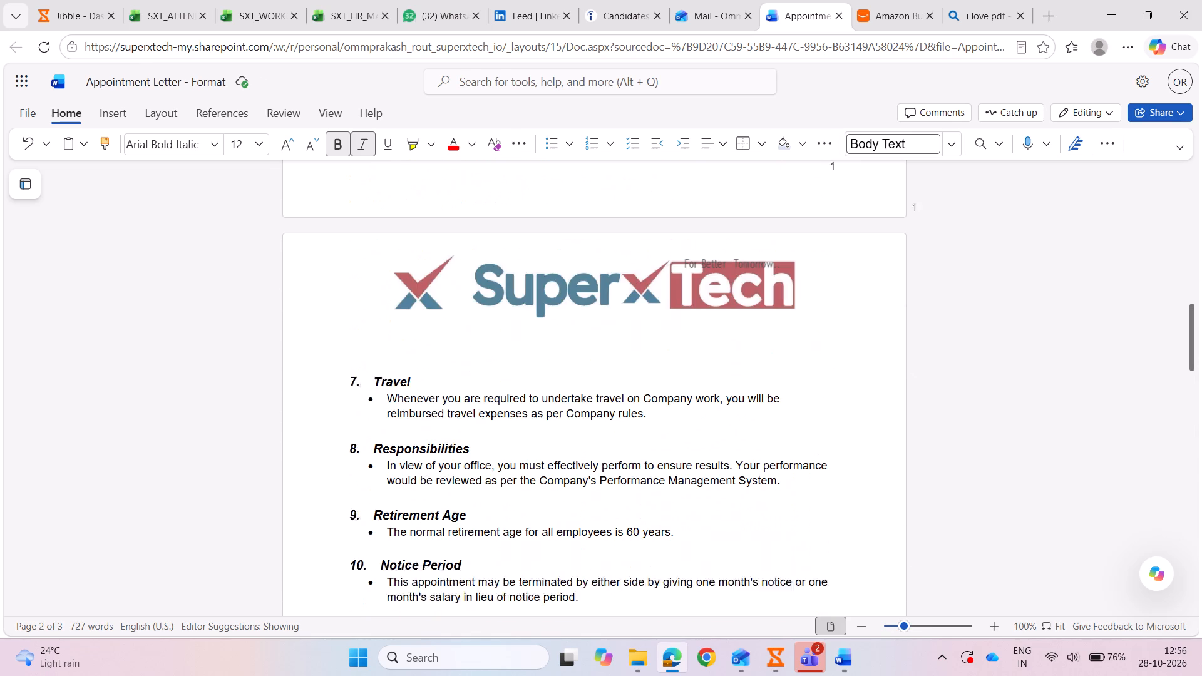
pyautogui.click(341, 428)
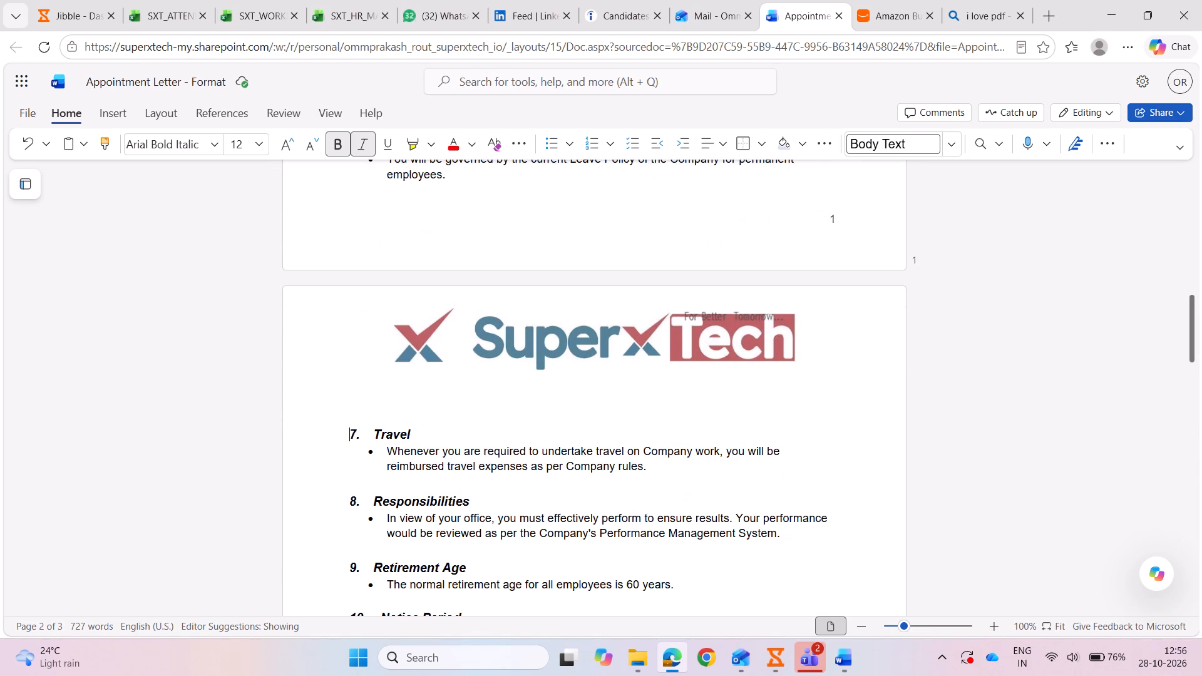
pyautogui.scroll(4, 354, 356)
pyautogui.click(340, 458)
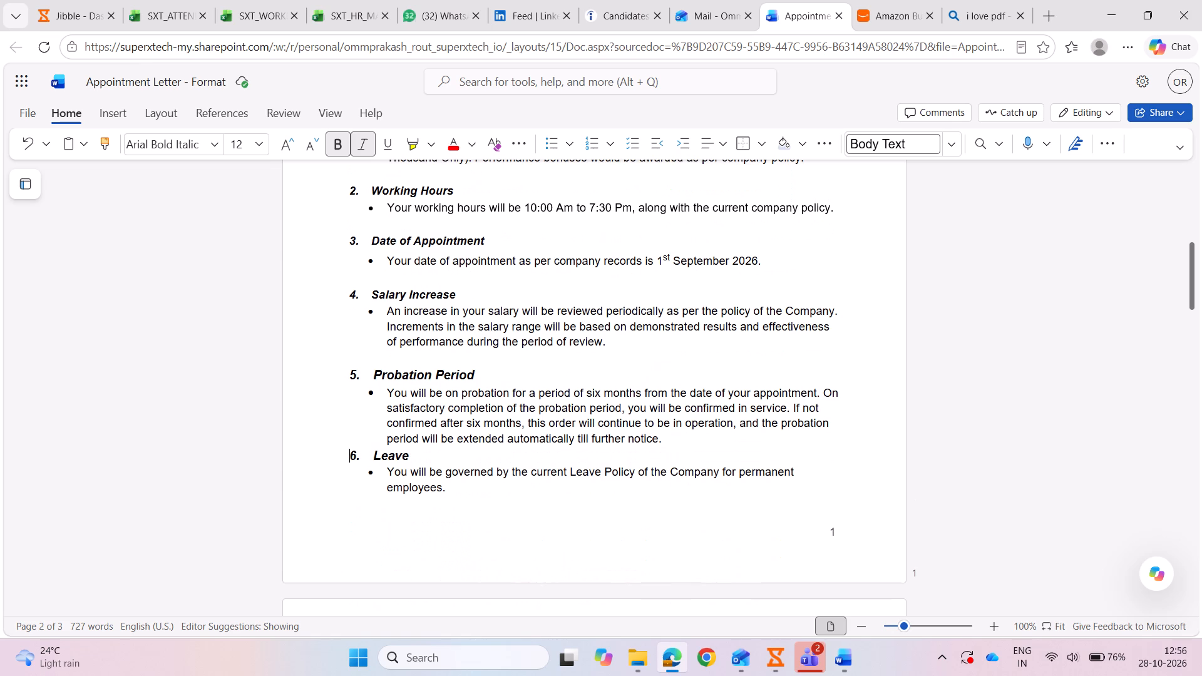
pyautogui.press('Return')
pyautogui.press('Return')
pyautogui.press('Return')
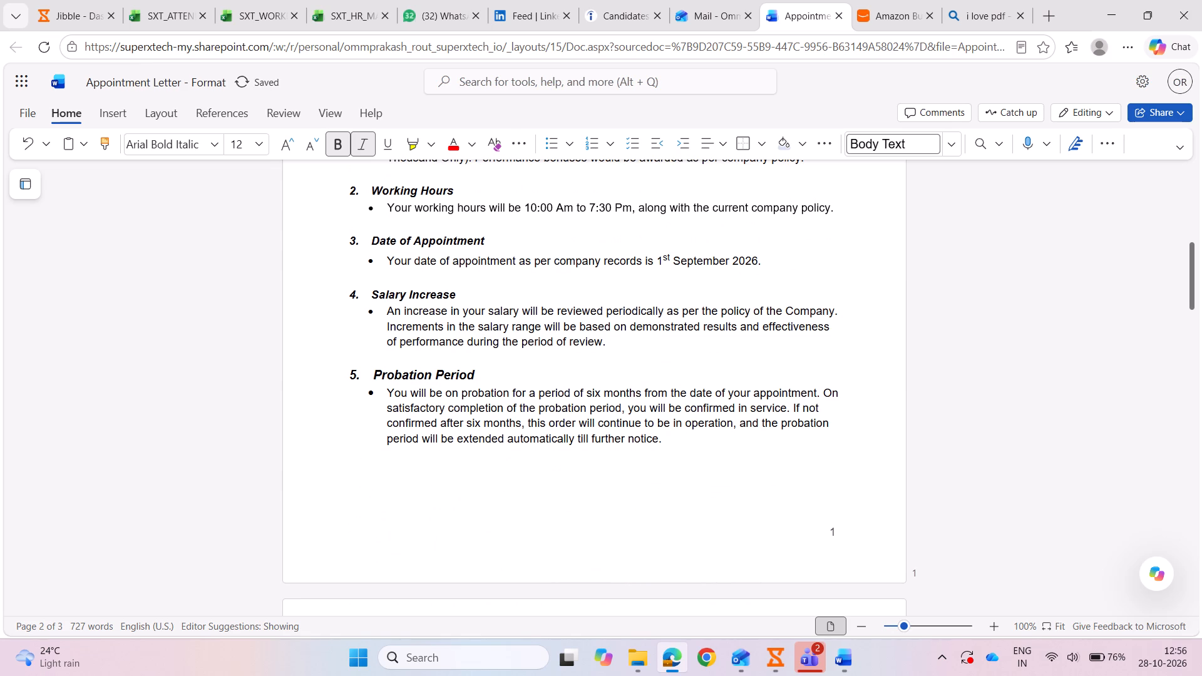
# Review the clause layout and page breaks across all three pages, down to the signature lines and back to the letter's beginning.
pyautogui.scroll(-5, 336, 458)
pyautogui.scroll(-5, 396, 411)
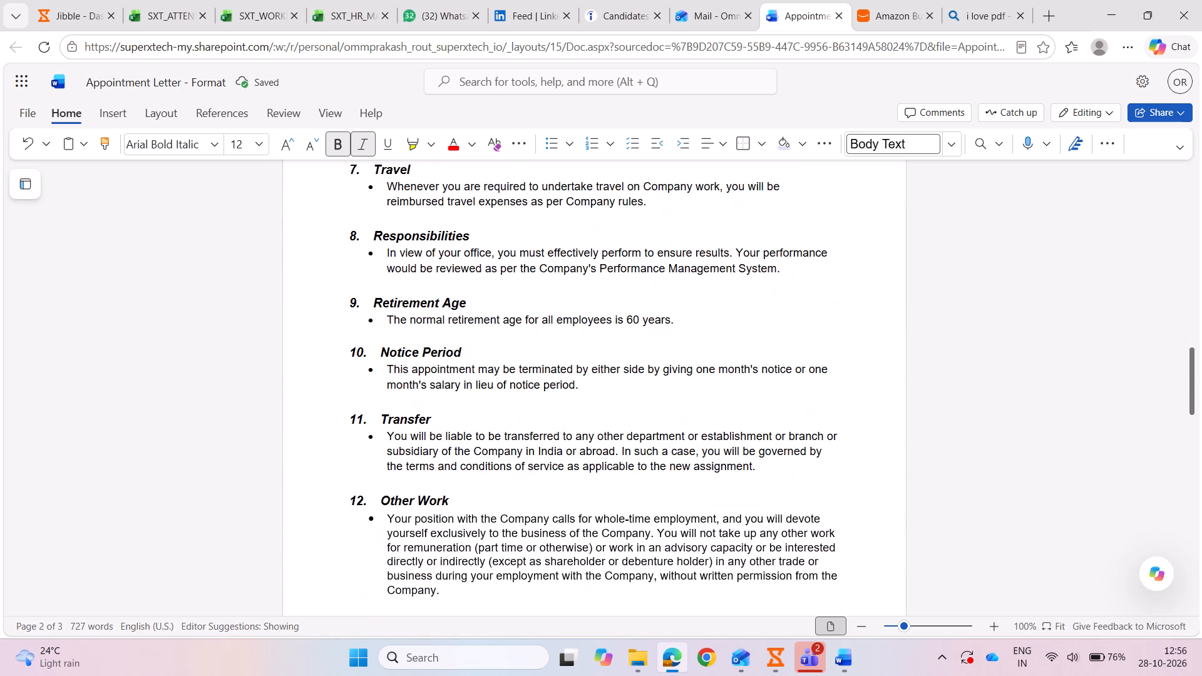
pyautogui.scroll(-11, 396, 411)
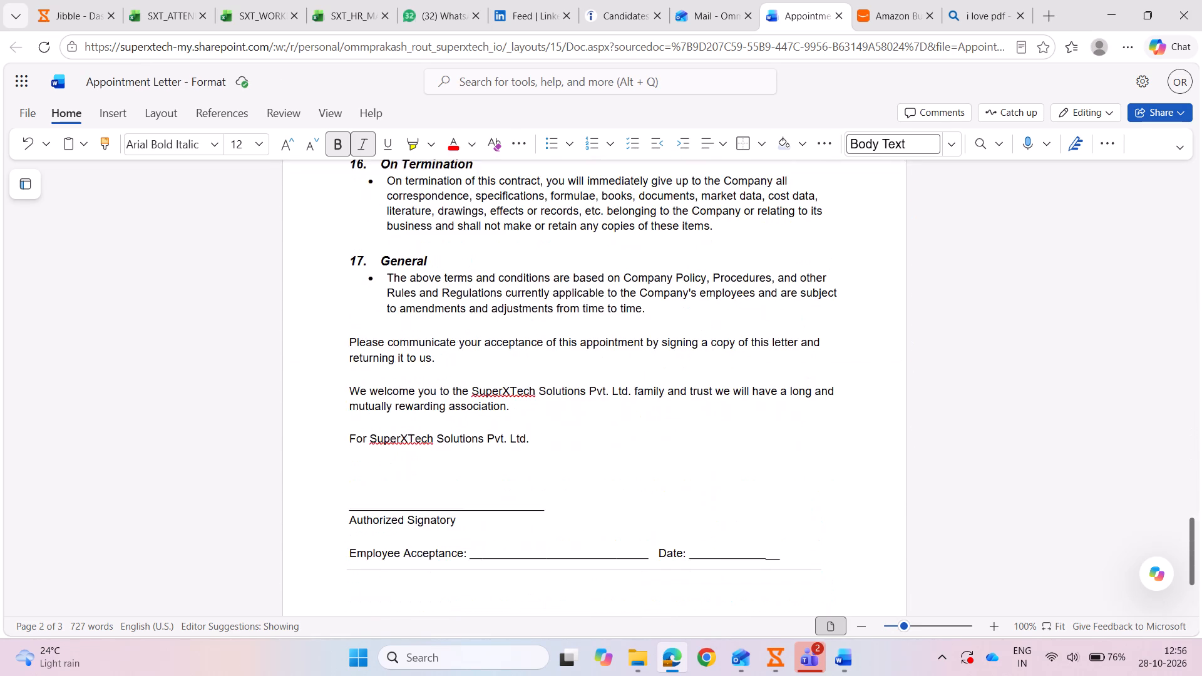
pyautogui.scroll(-6, 396, 413)
pyautogui.scroll(11, 397, 412)
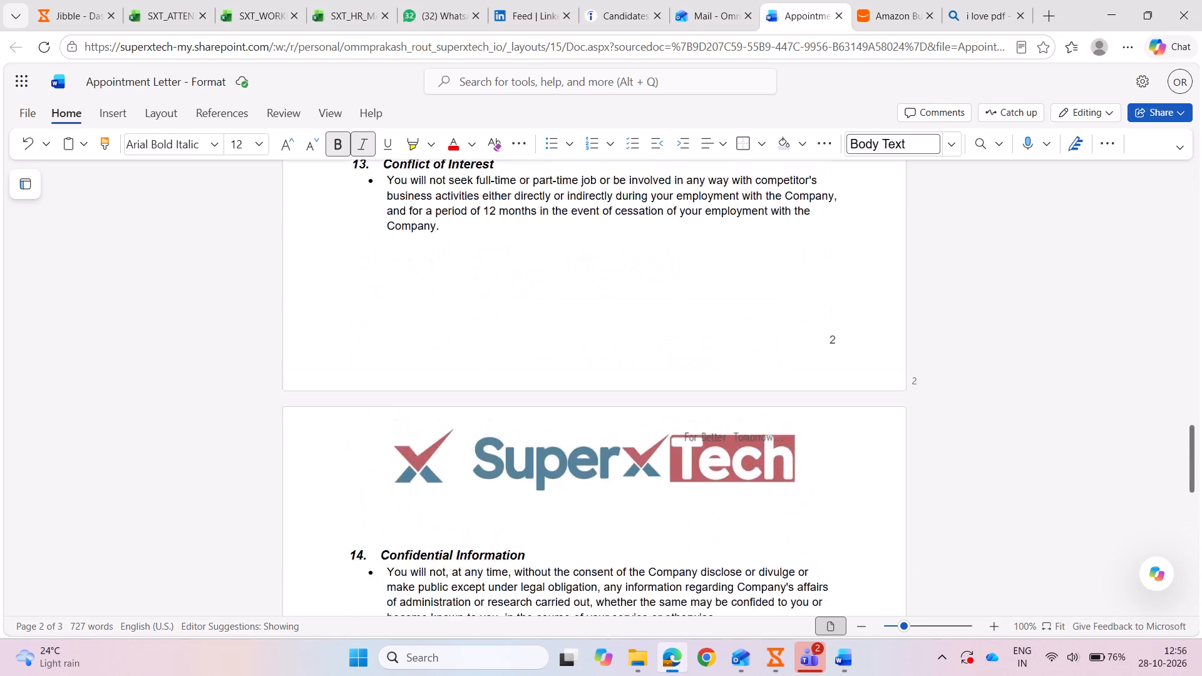
pyautogui.scroll(3, 399, 332)
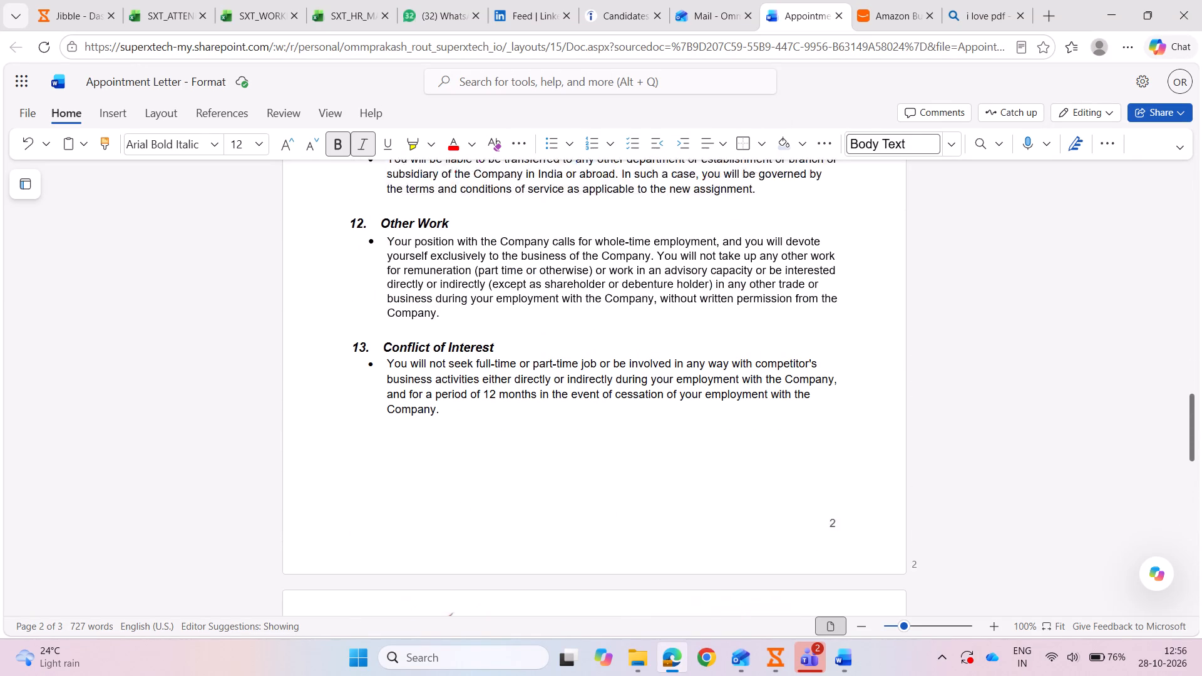
pyautogui.scroll(17, 399, 332)
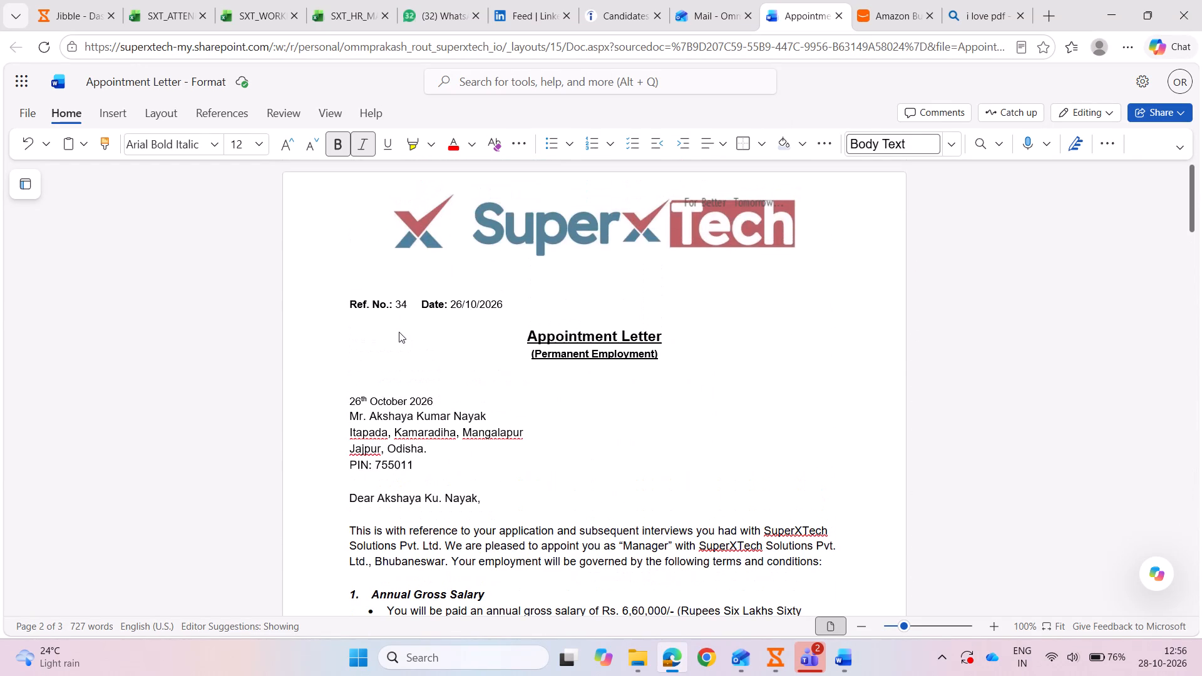
pyautogui.scroll(2, 399, 332)
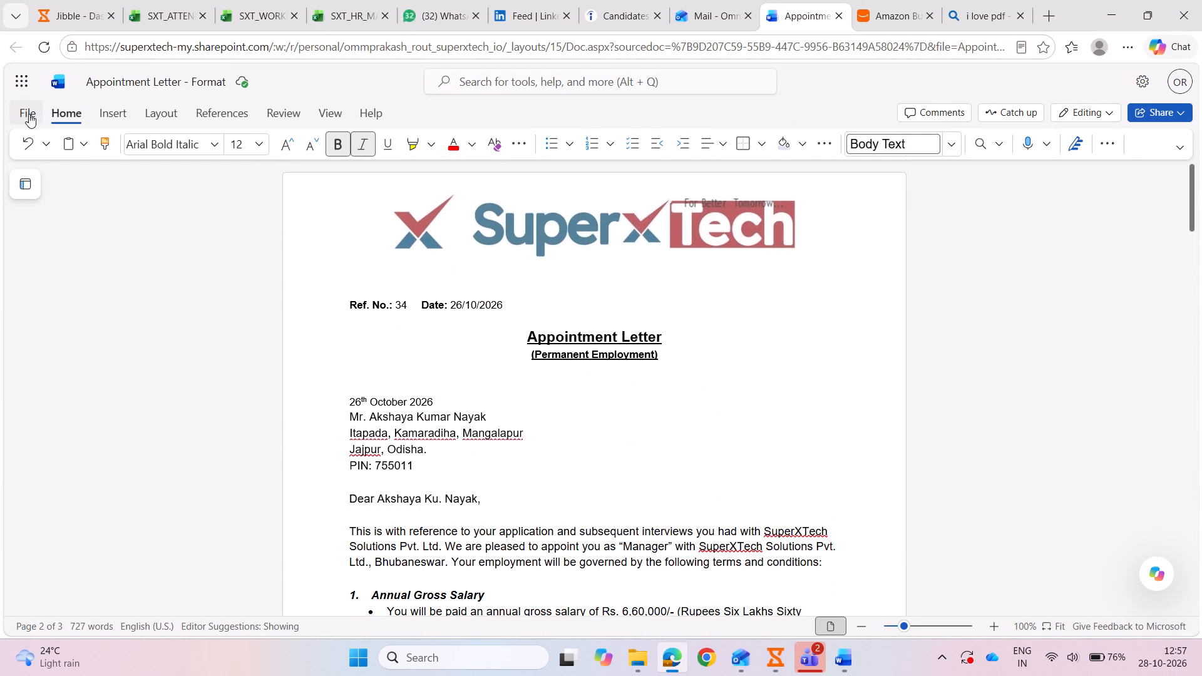
# Export the revised appointment letter as a PDF and download it.
pyautogui.click(29, 114)
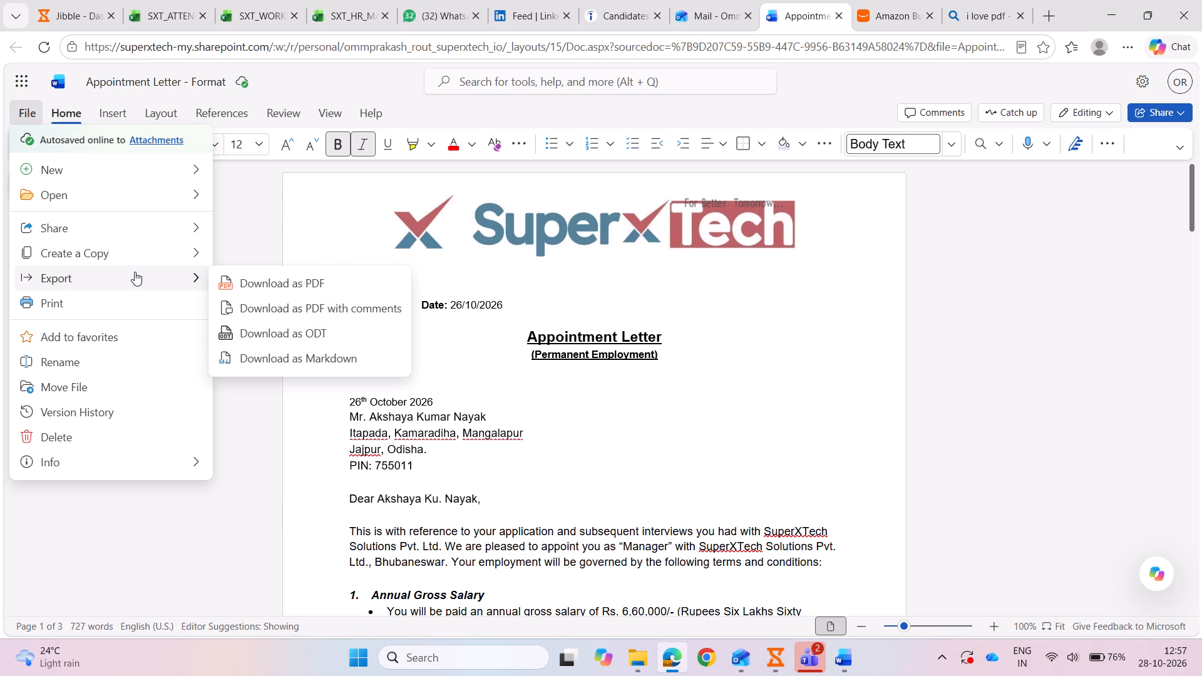
pyautogui.click(223, 279)
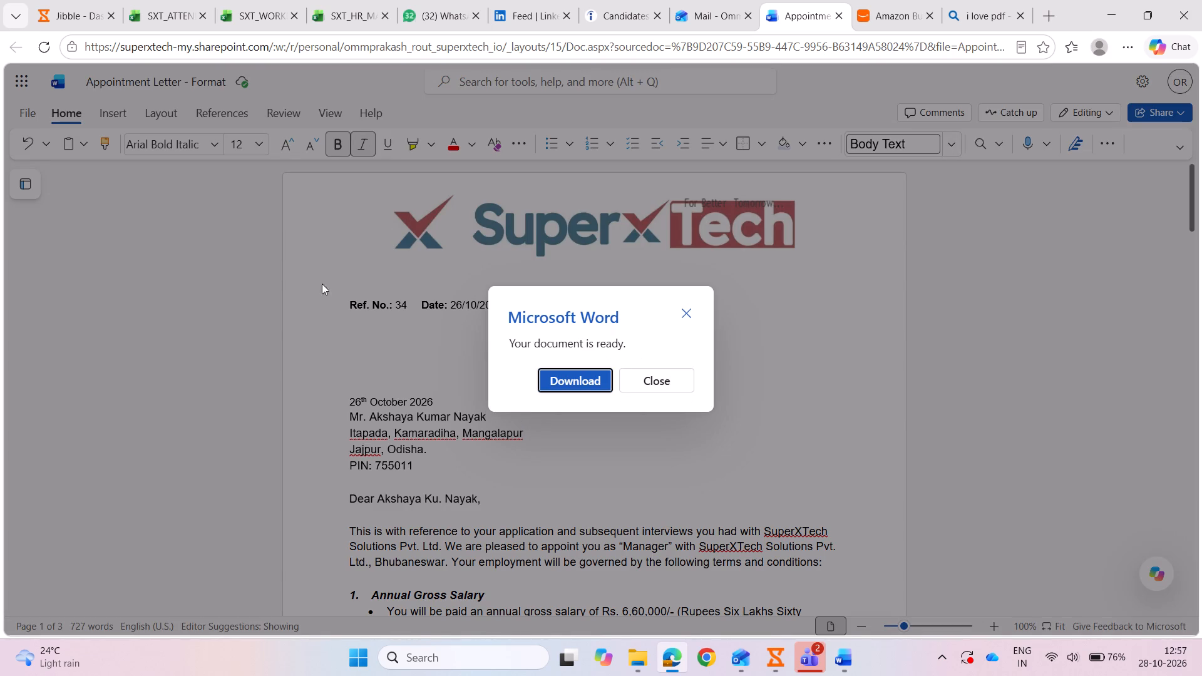
pyautogui.click(564, 371)
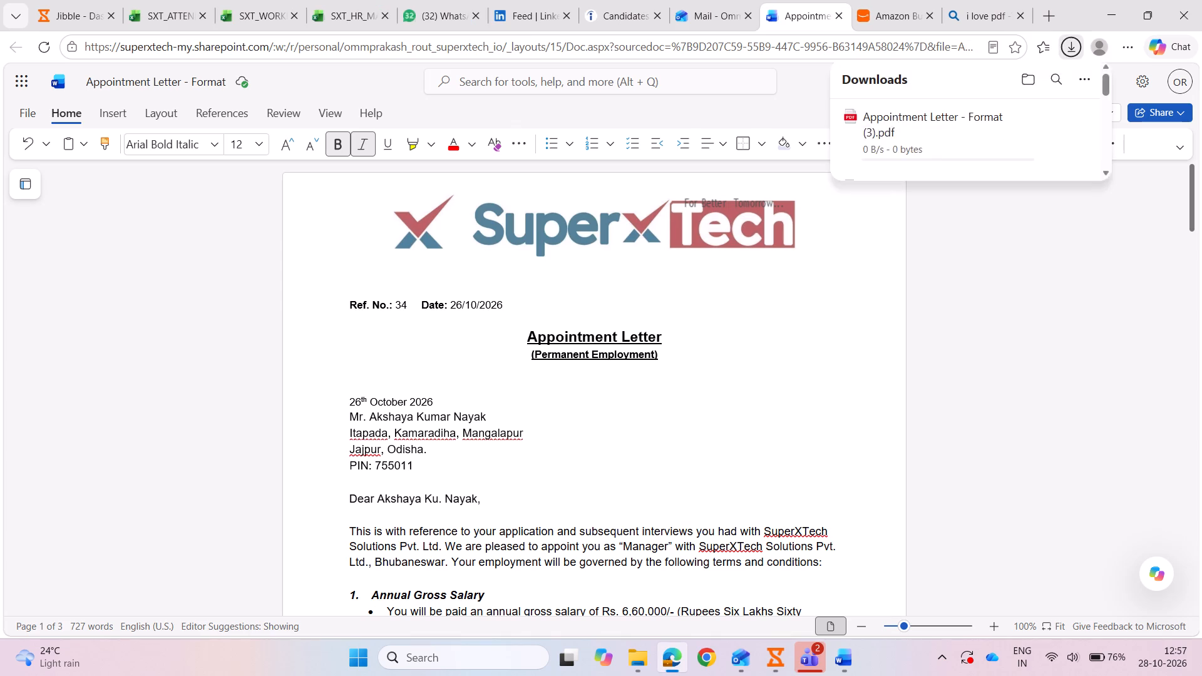
# Open the downloaded Appointment Letter - Format (3).pdf, compare the clause spacing and page breaks on all three pages, and close it.
pyautogui.click(888, 136)
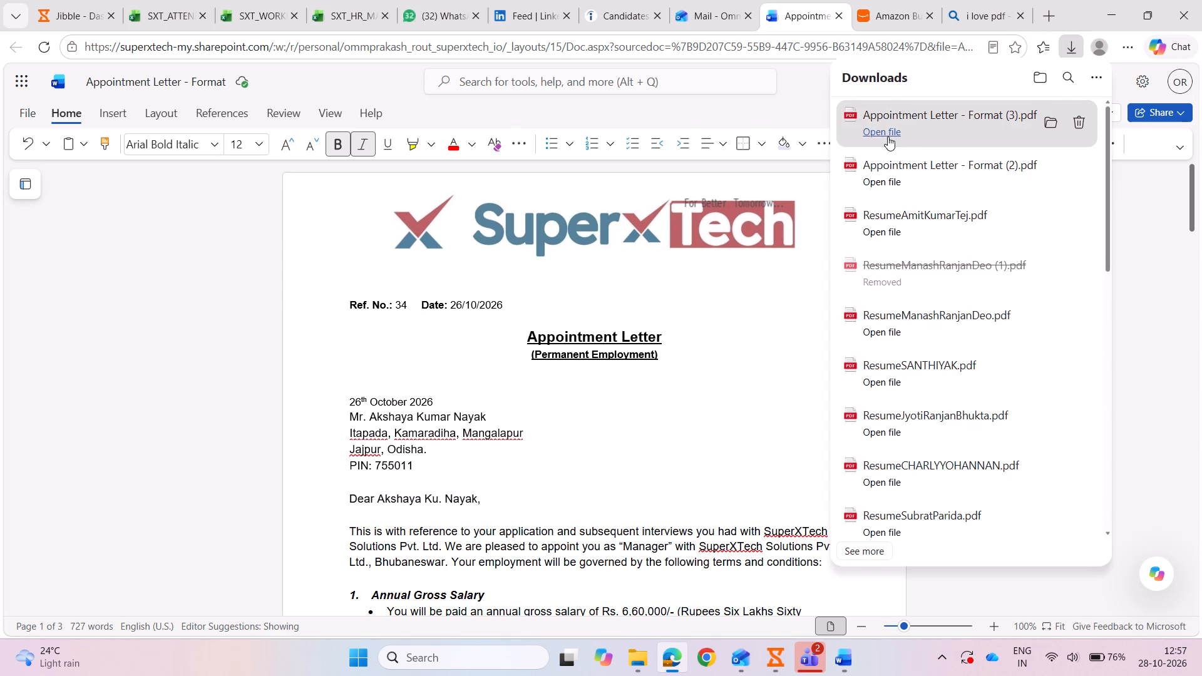
pyautogui.scroll(-3, 609, 372)
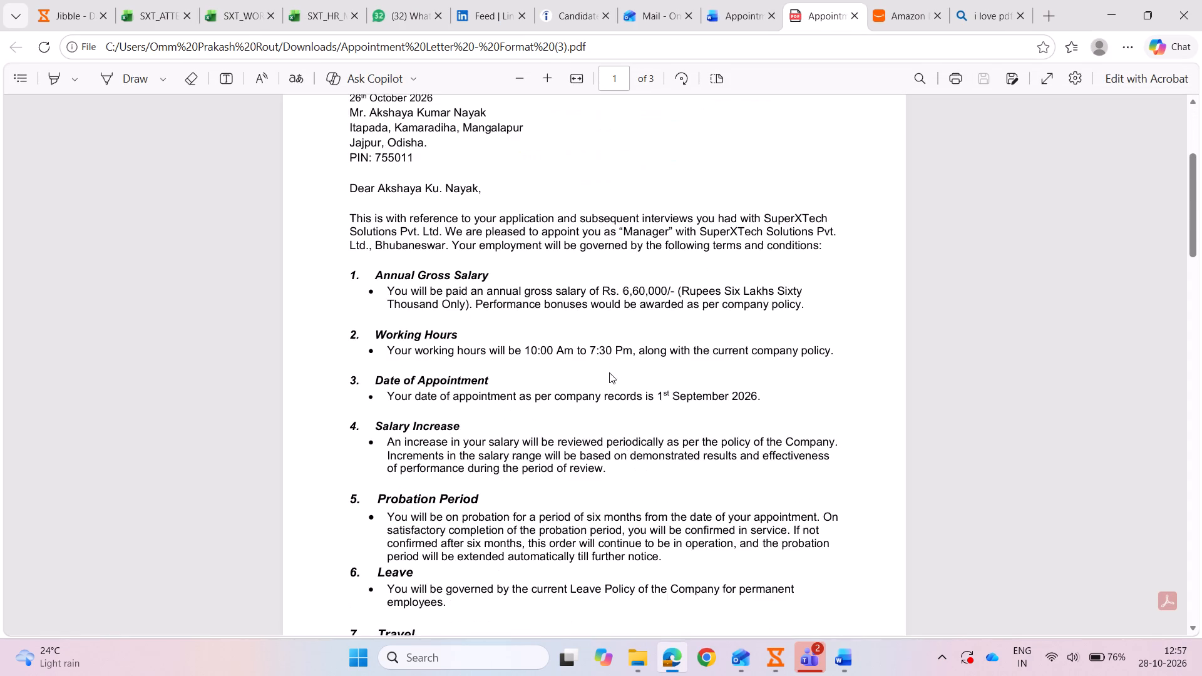
pyautogui.scroll(-7, 609, 372)
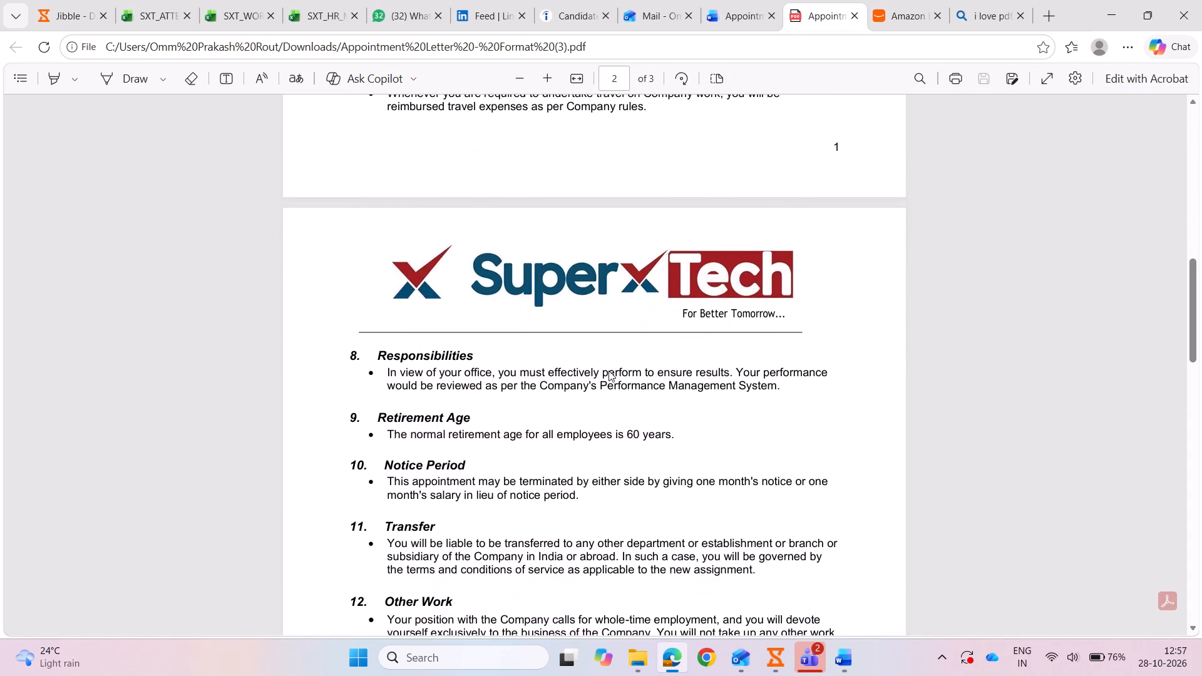
pyautogui.scroll(3, 609, 371)
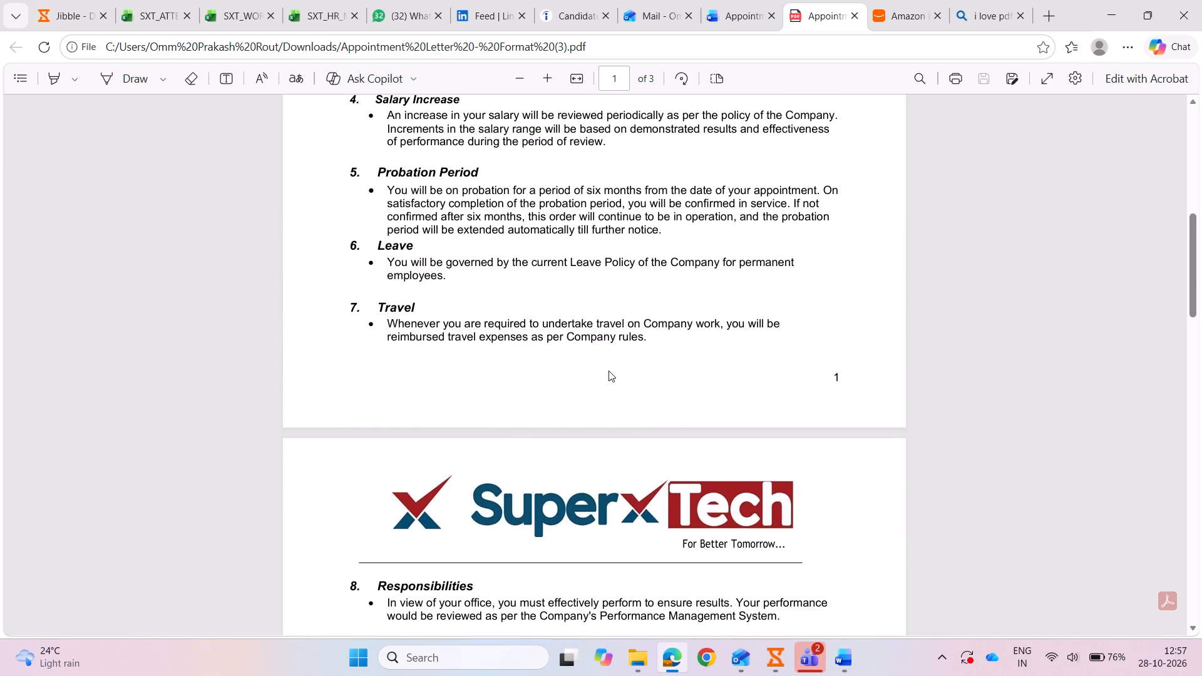
pyautogui.scroll(-7, 609, 371)
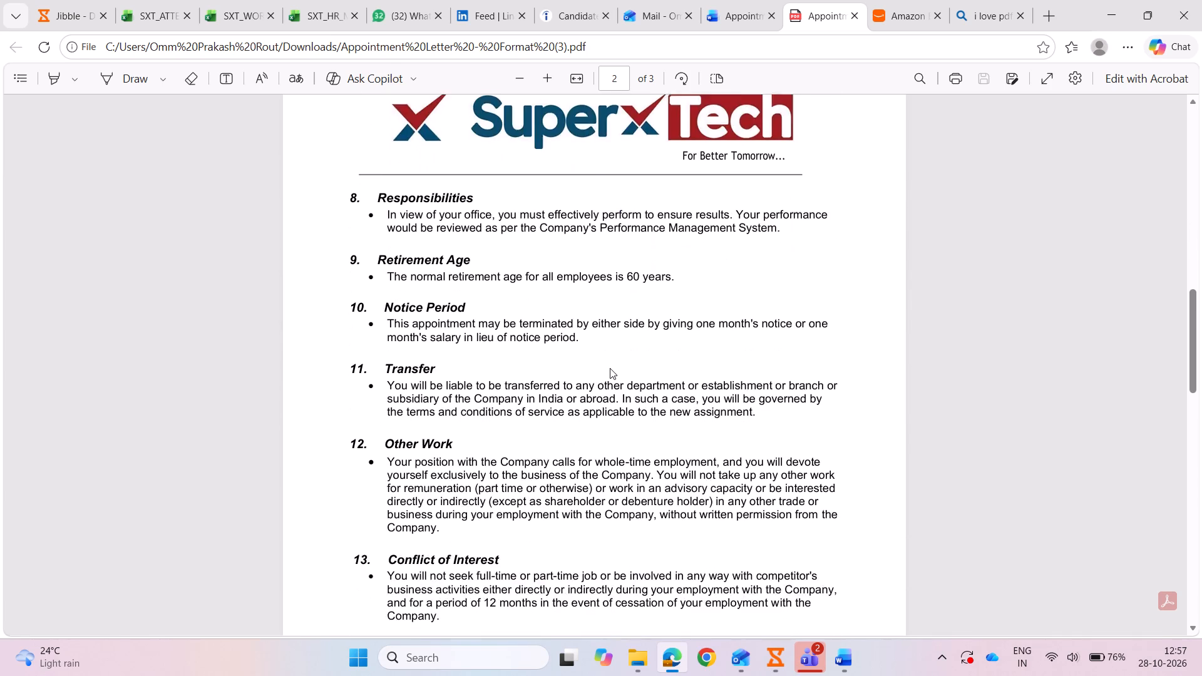
pyautogui.scroll(-7, 610, 368)
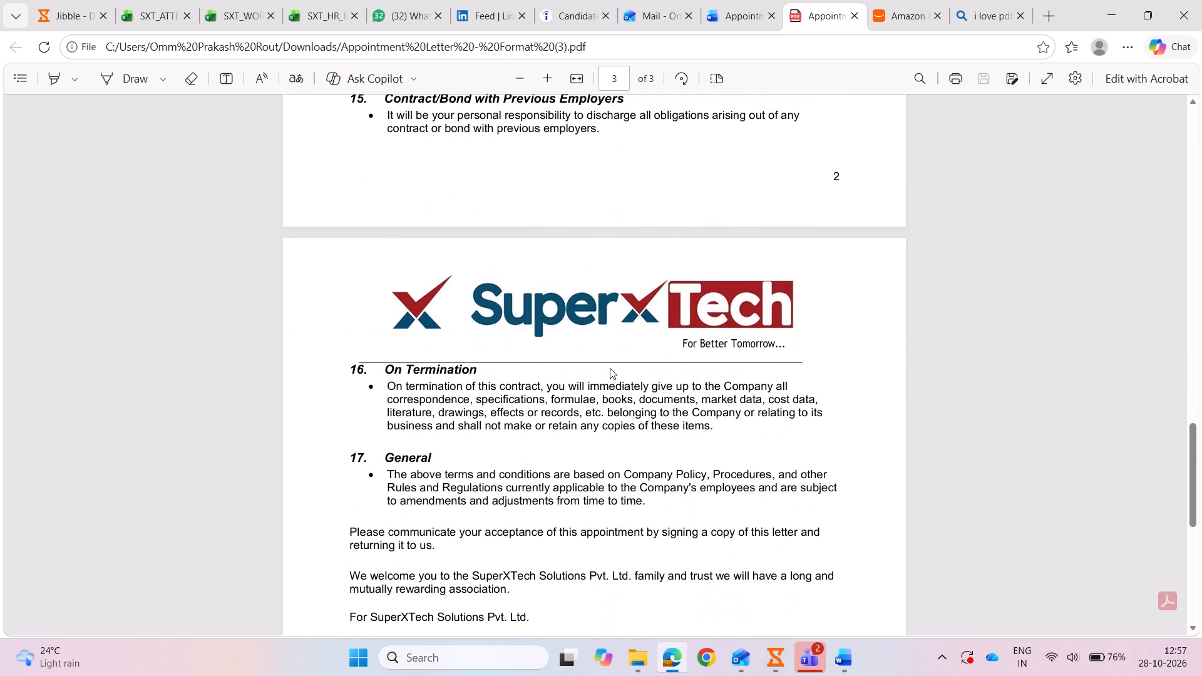
pyautogui.scroll(-2, 610, 368)
pyautogui.scroll(6, 610, 368)
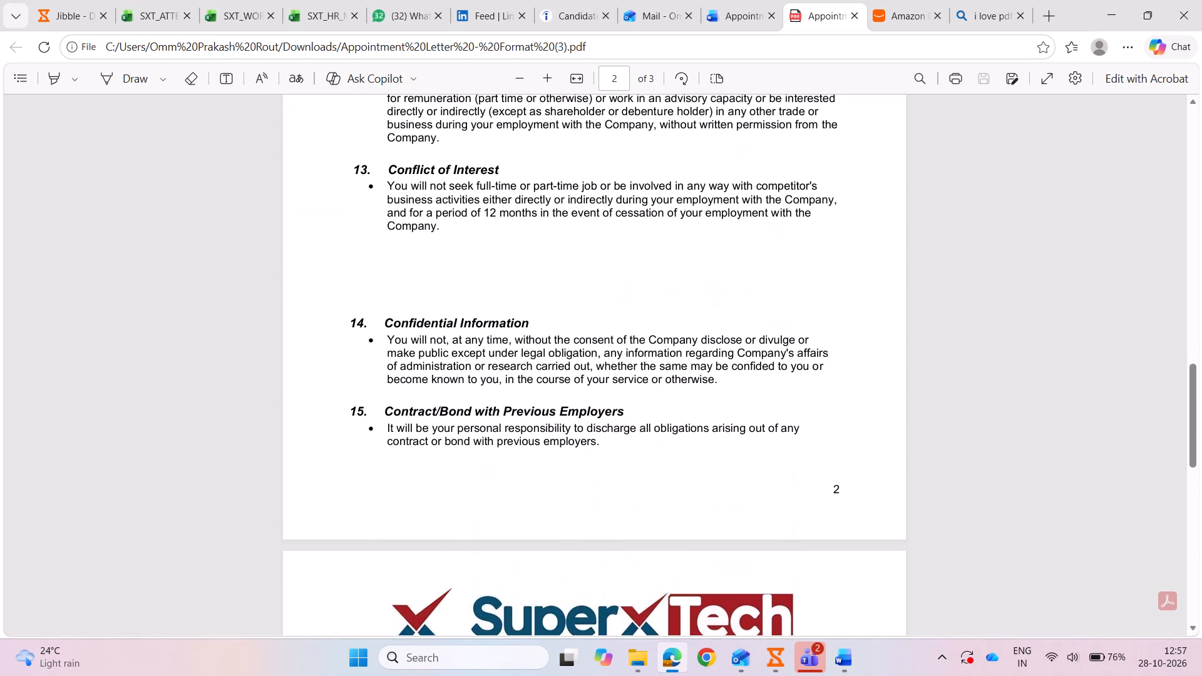
pyautogui.scroll(4, 606, 370)
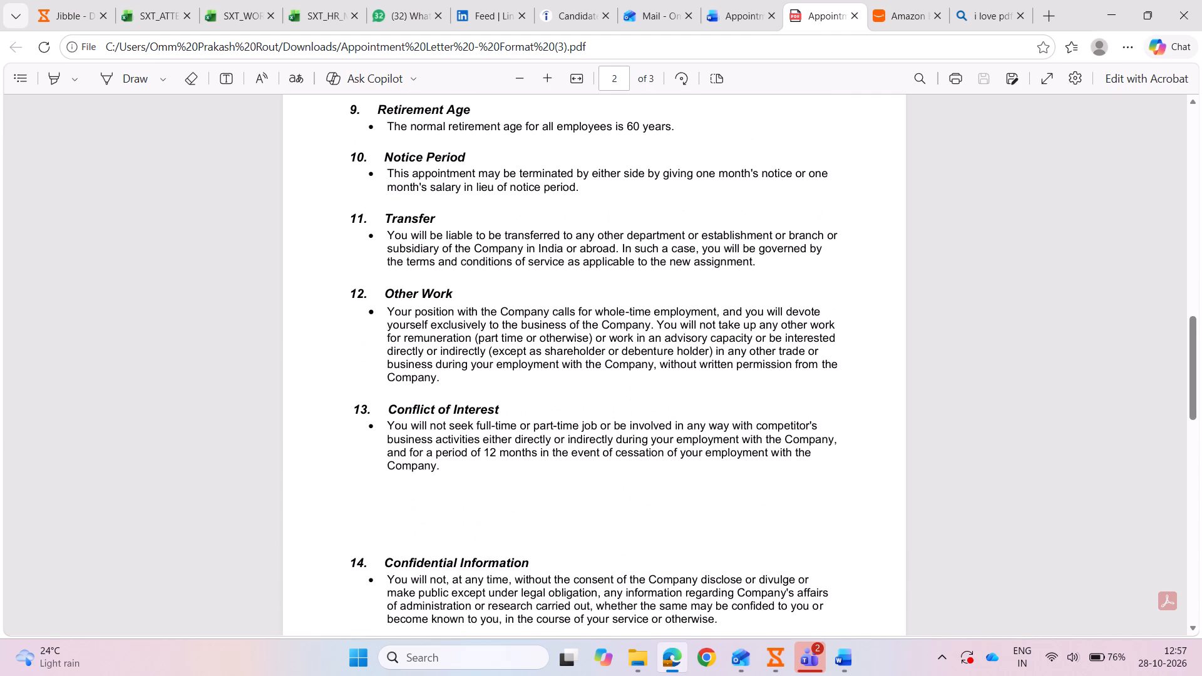
pyautogui.scroll(3, 606, 370)
pyautogui.scroll(4, 430, 315)
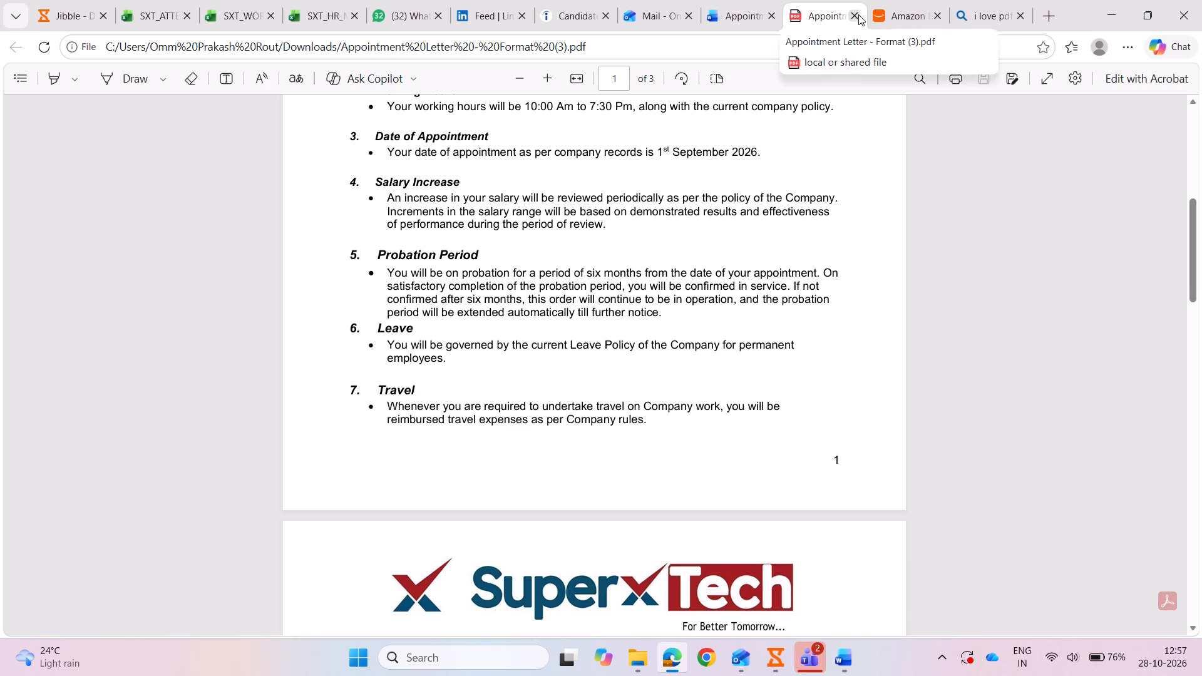
pyautogui.click(854, 16)
# Return to the Word version of the letter and insert one blank line above clause 14, Confidential Information, on page 3.
pyautogui.click(719, 10)
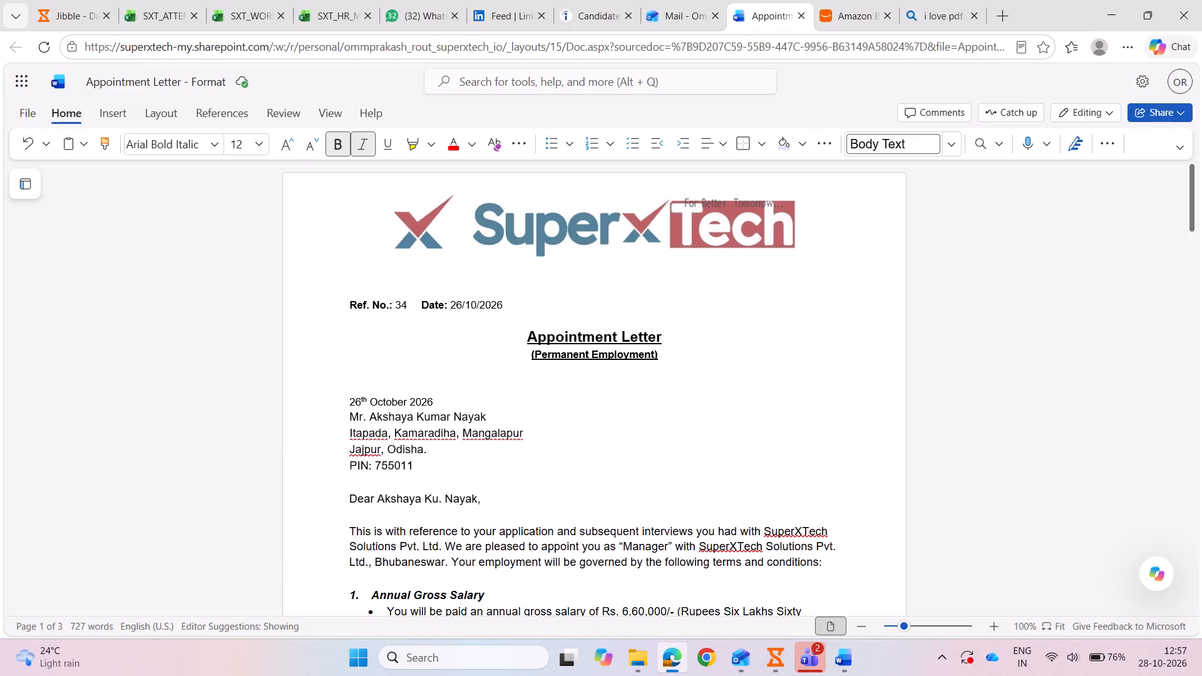
pyautogui.scroll(-7, 461, 387)
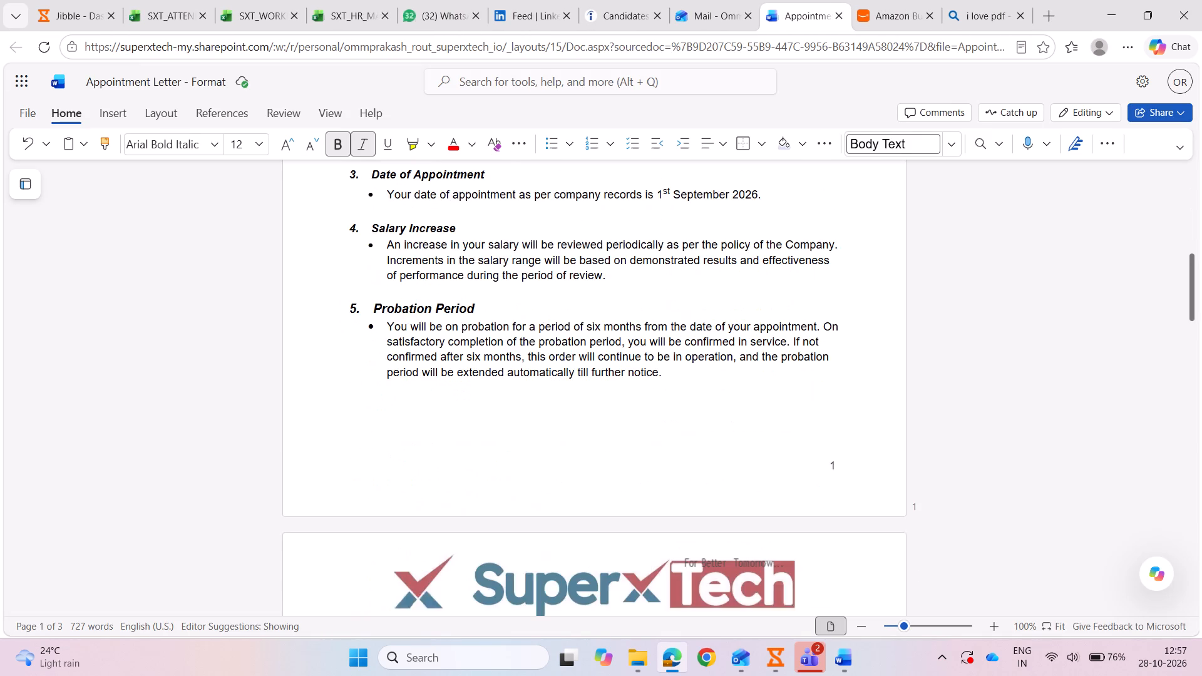
pyautogui.scroll(-6, 453, 396)
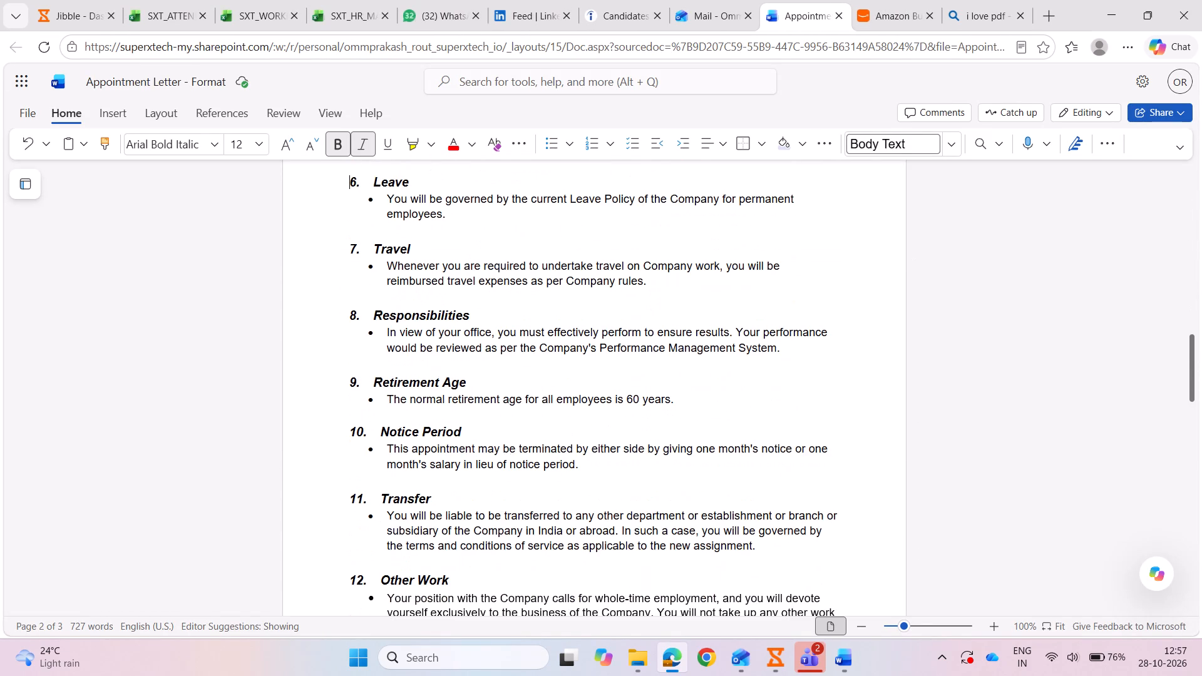
pyautogui.scroll(-8, 423, 405)
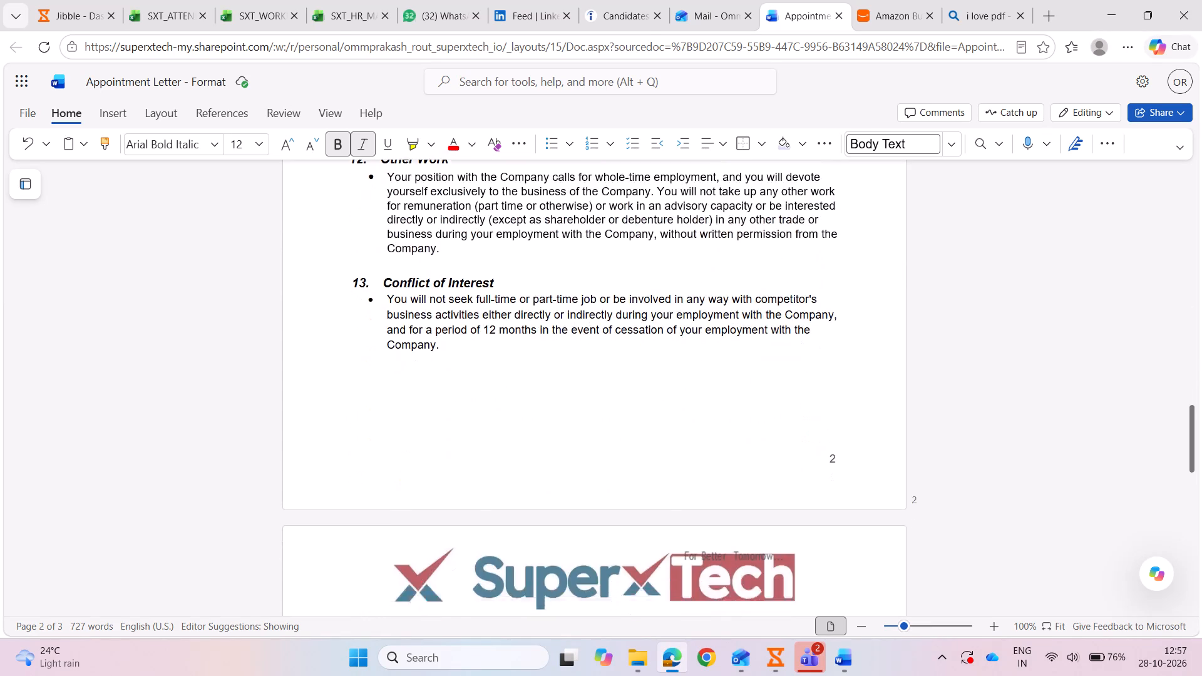
pyautogui.scroll(-3, 423, 405)
pyautogui.click(369, 277)
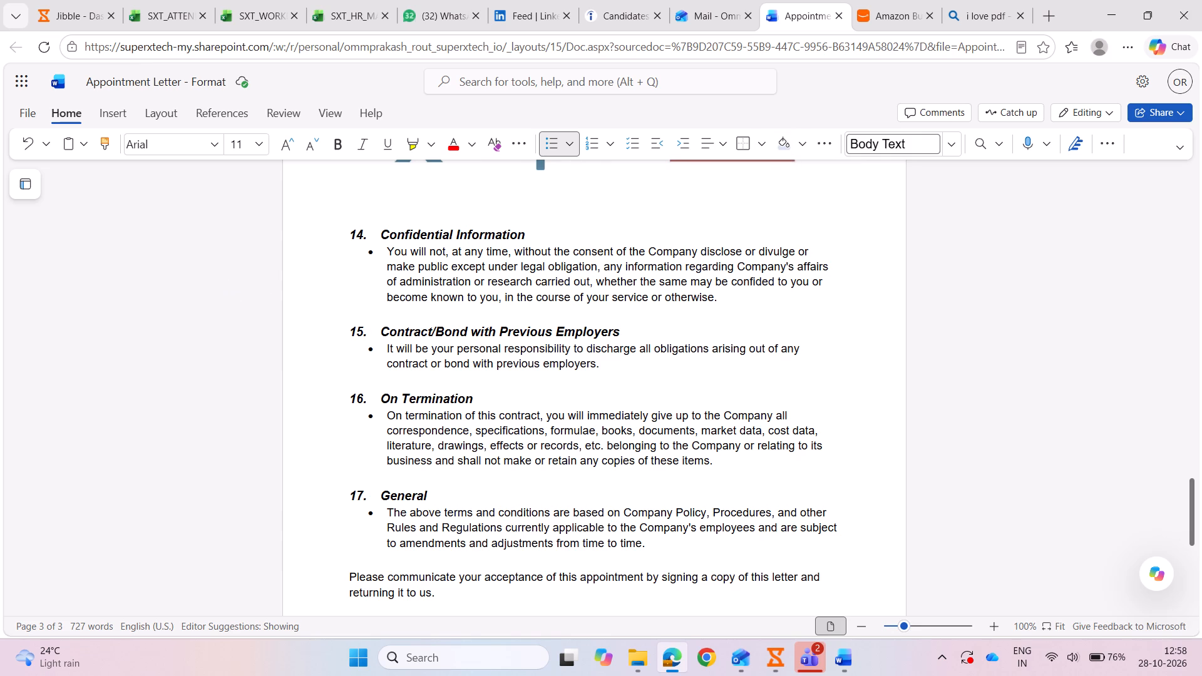
pyautogui.click(350, 234)
pyautogui.scroll(1, 356, 265)
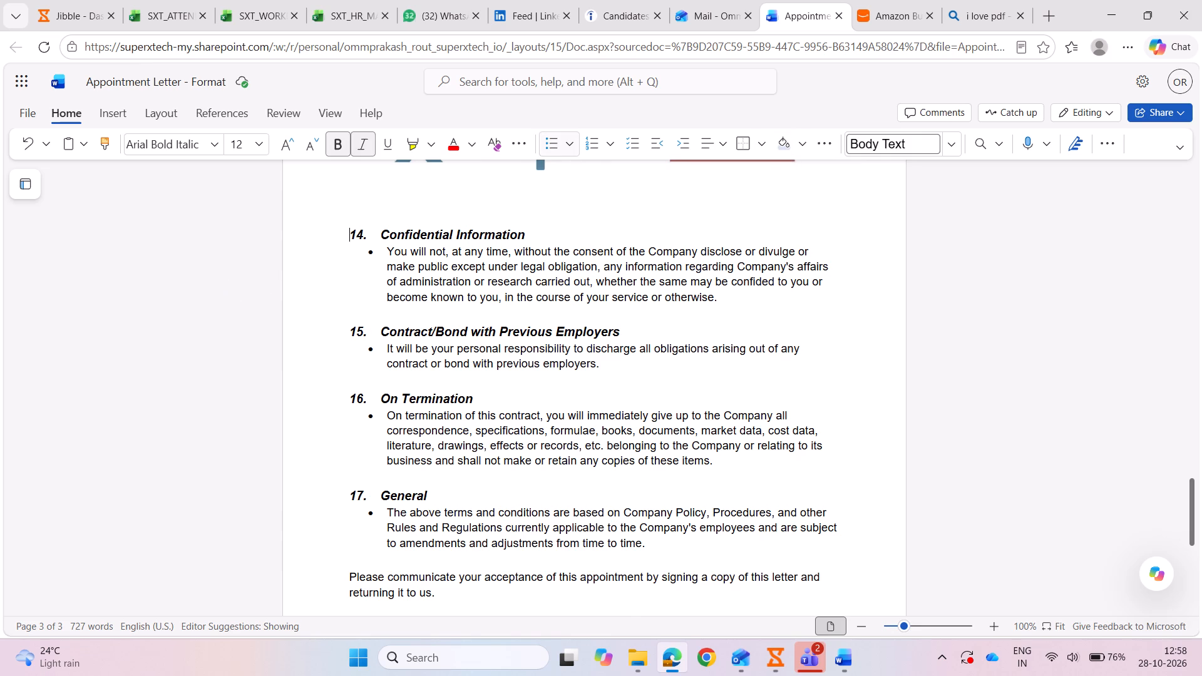
pyautogui.scroll(1, 356, 265)
pyautogui.scroll(-2, 357, 292)
pyautogui.scroll(1, 356, 292)
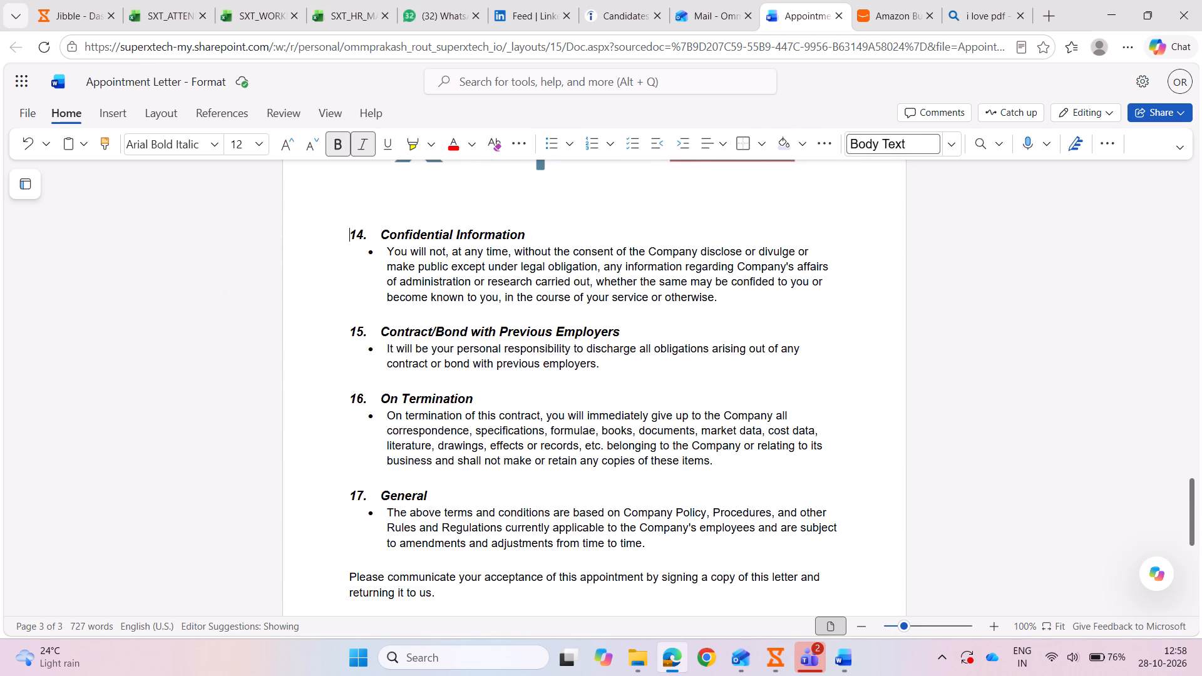
pyautogui.scroll(5, 354, 291)
pyautogui.scroll(-3, 350, 285)
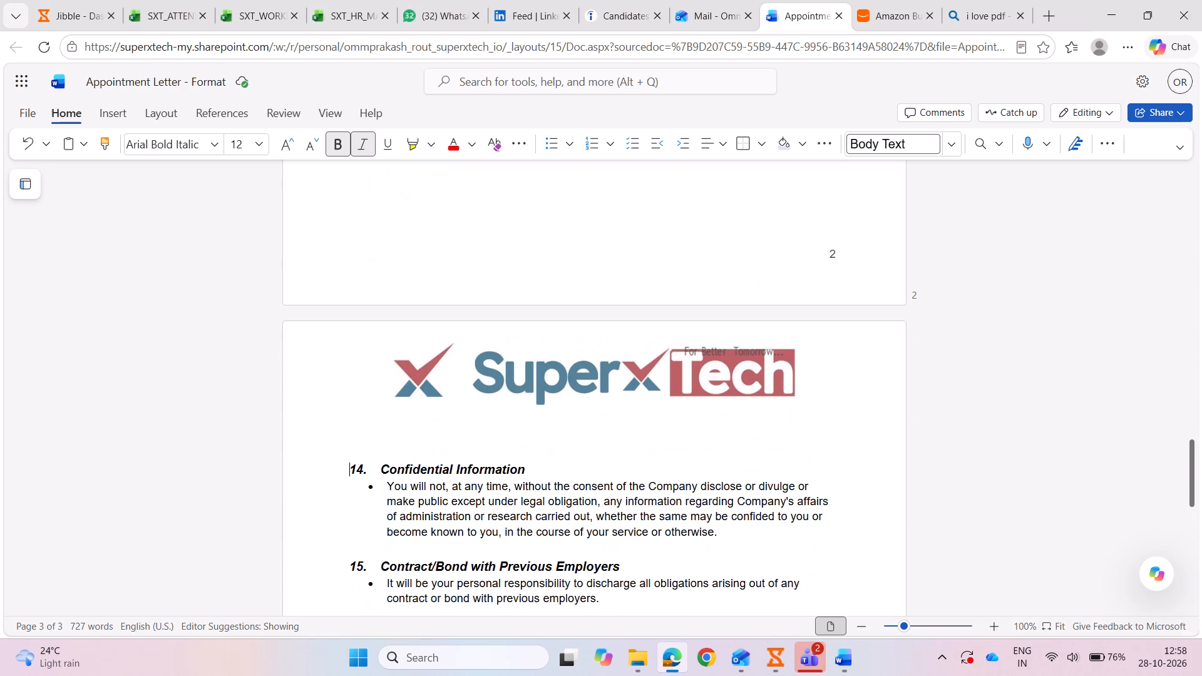
pyautogui.press('Return')
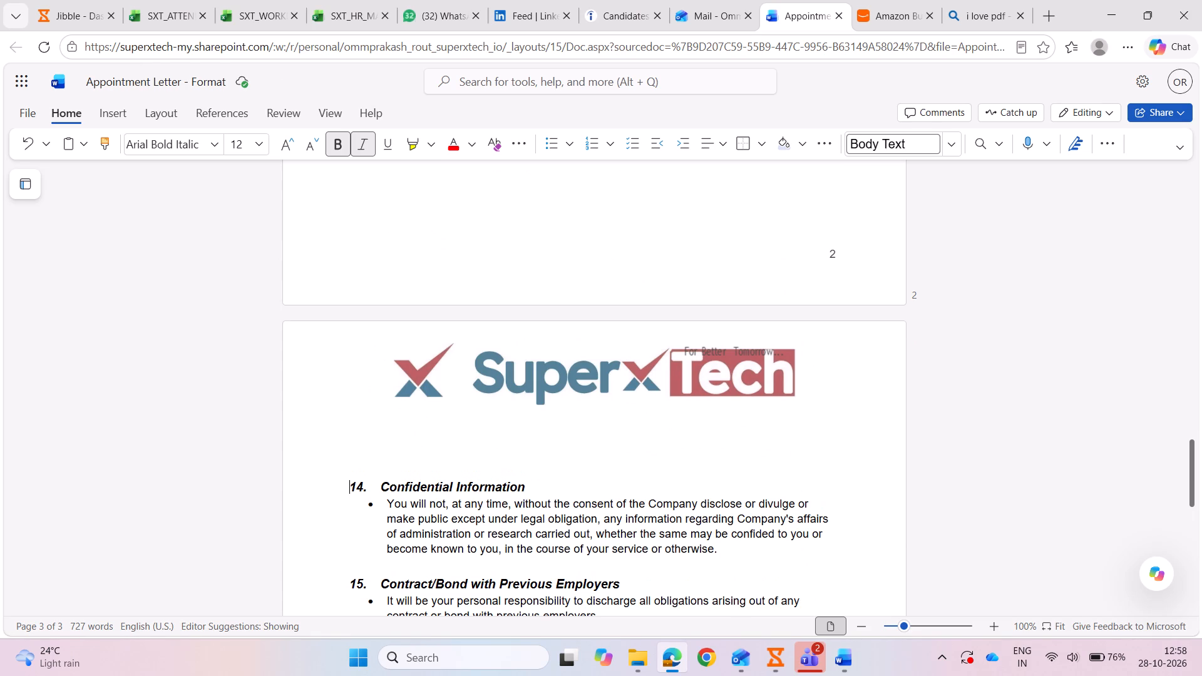
# Review the clause spacing and page breaks from the page 3 signature lines back up to the salutation on page 1.
pyautogui.scroll(-7, 408, 361)
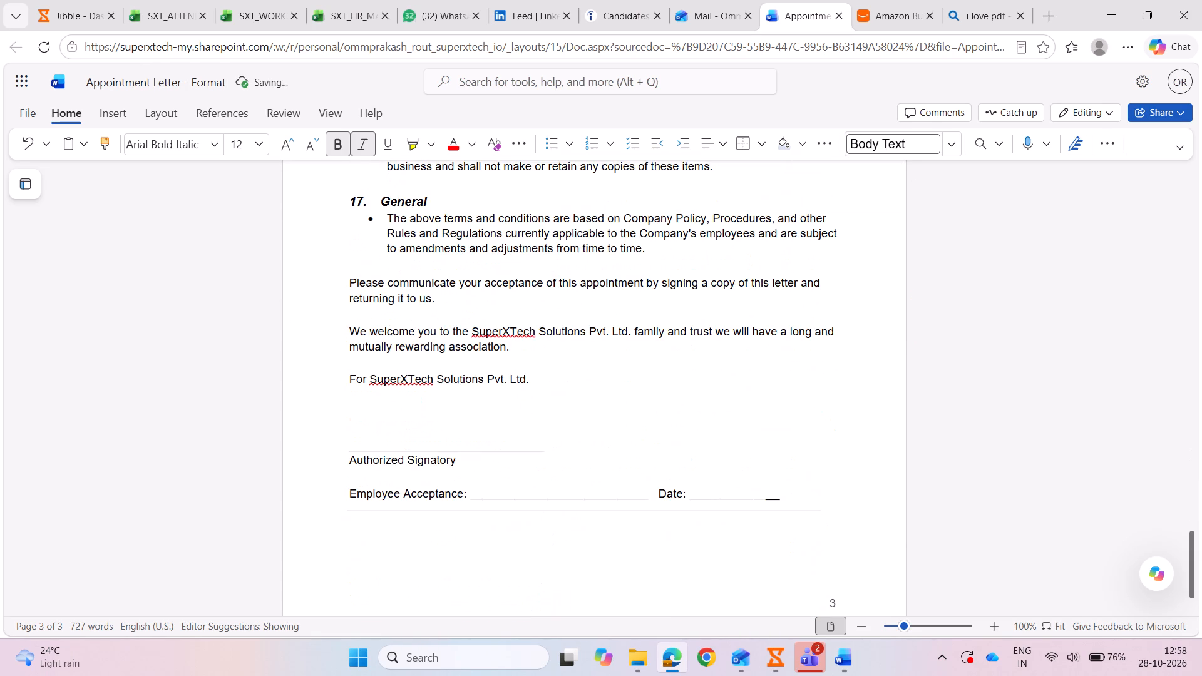
pyautogui.scroll(5, 401, 355)
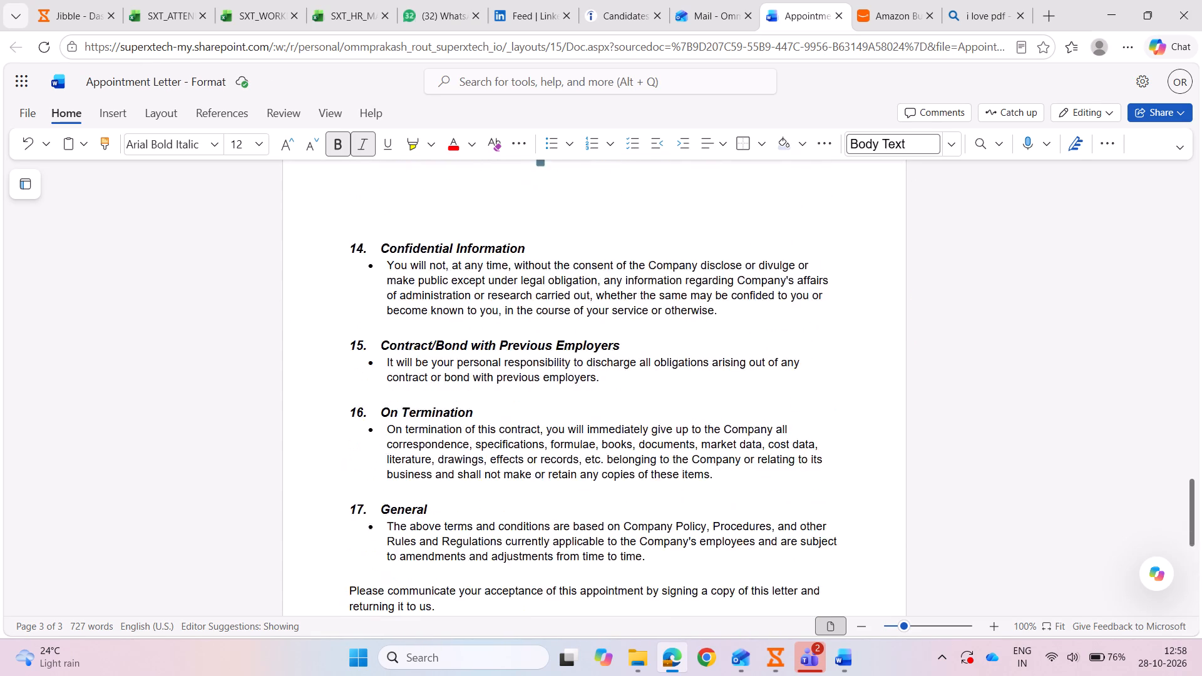
pyautogui.scroll(9, 381, 346)
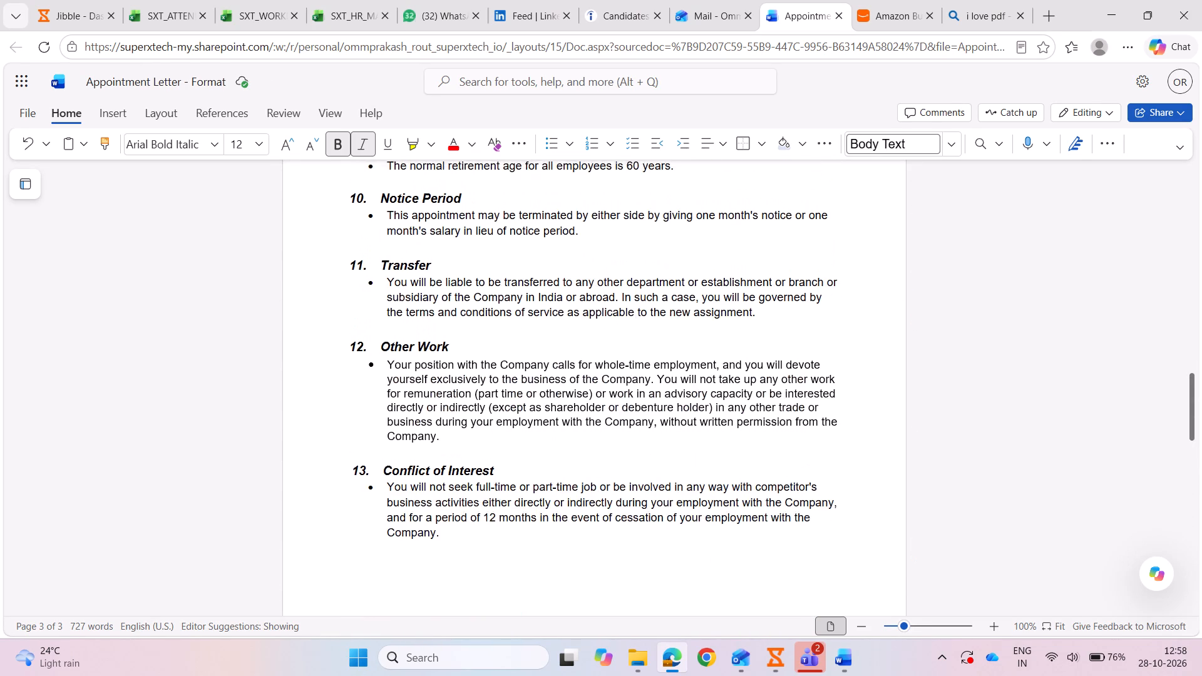
pyautogui.scroll(-12, 369, 344)
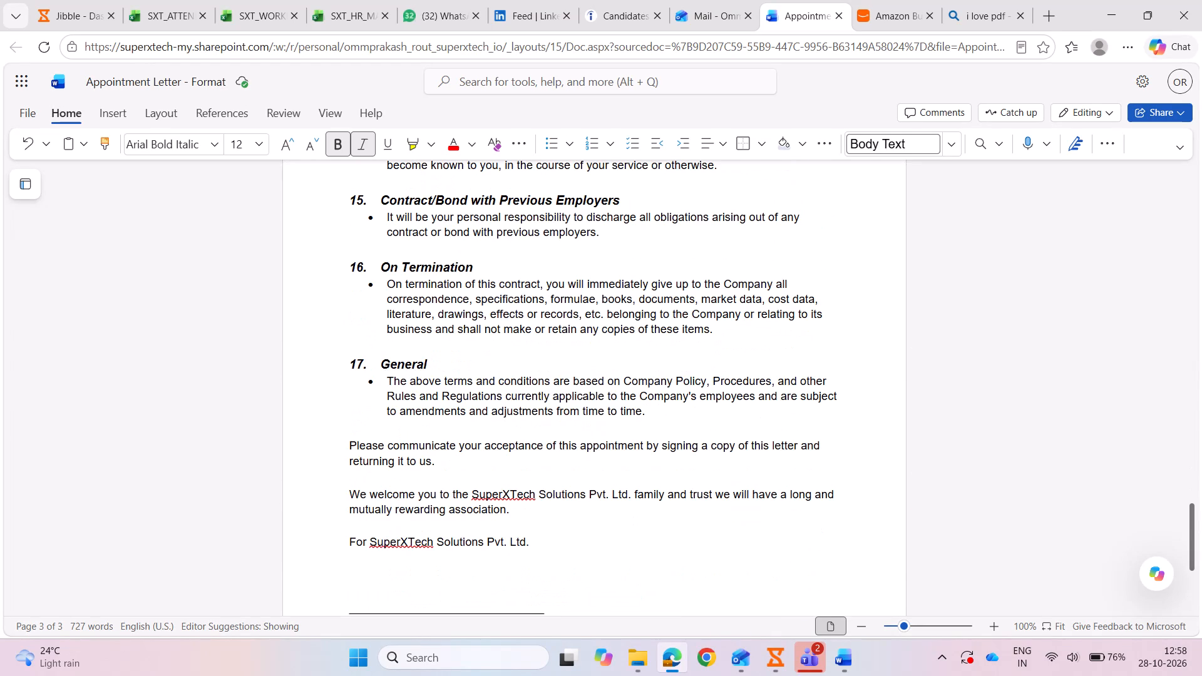
pyautogui.scroll(8, 366, 344)
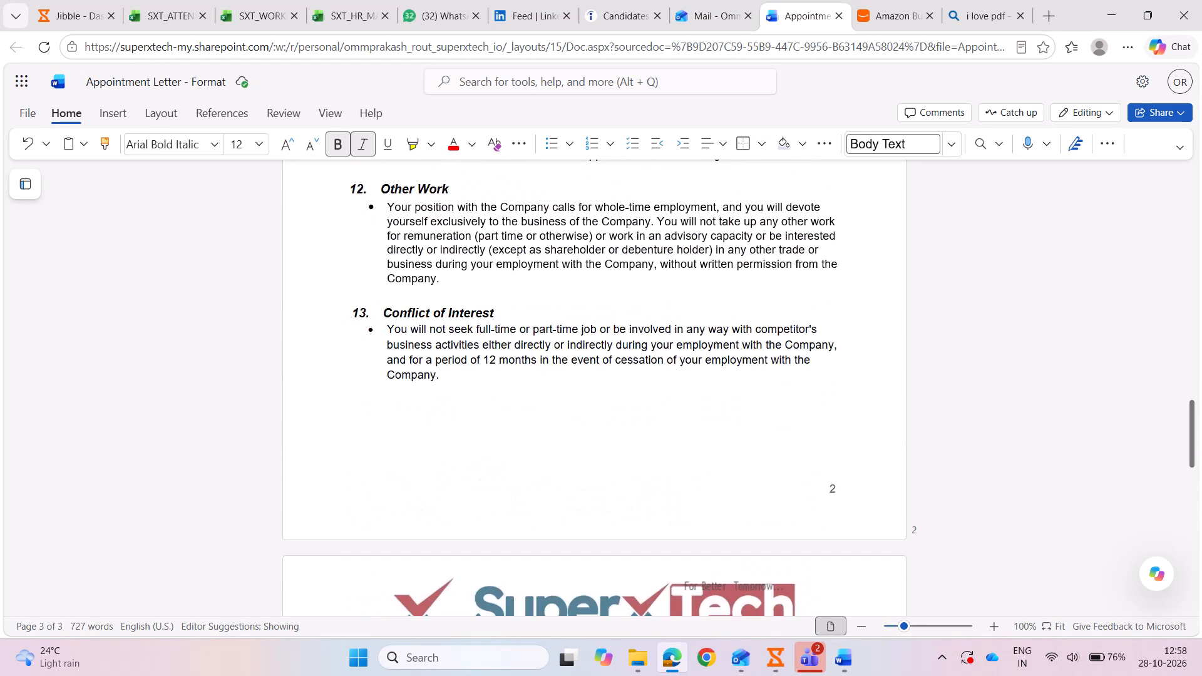
pyautogui.scroll(8, 369, 343)
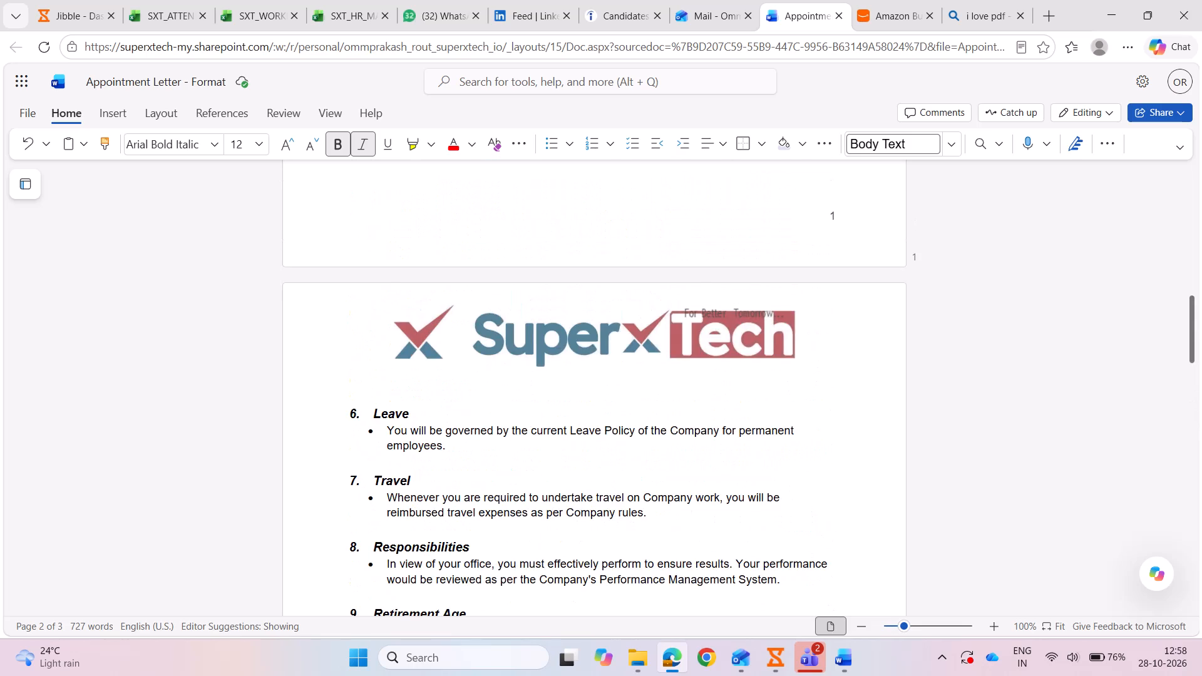
pyautogui.scroll(6, 369, 343)
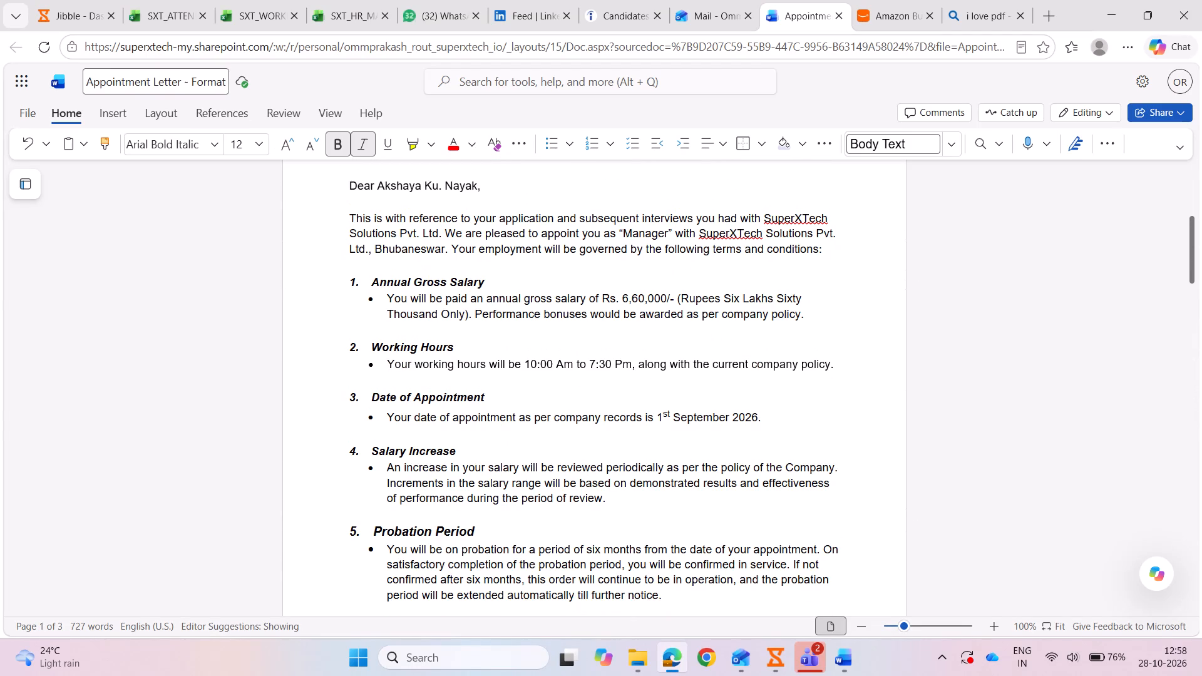
# Open the document's file name for editing with the cursor at the end of "Appointment Letter - Format".
pyautogui.click(214, 78)
pyautogui.click(219, 81)
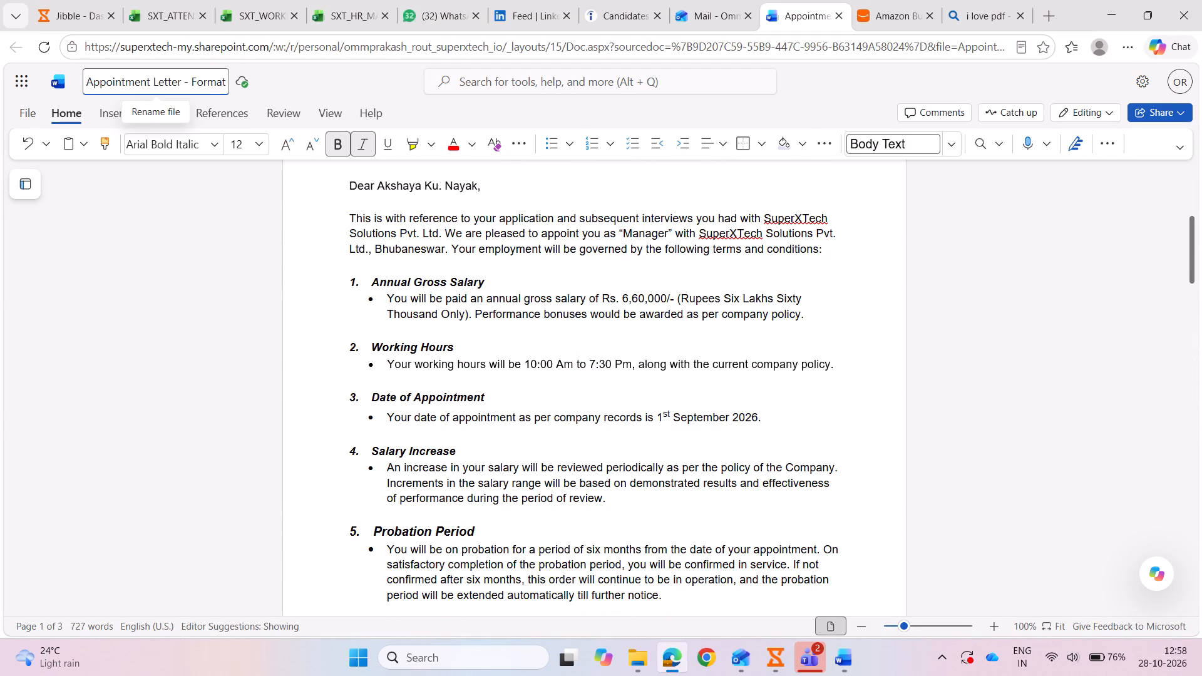
pyautogui.click(224, 78)
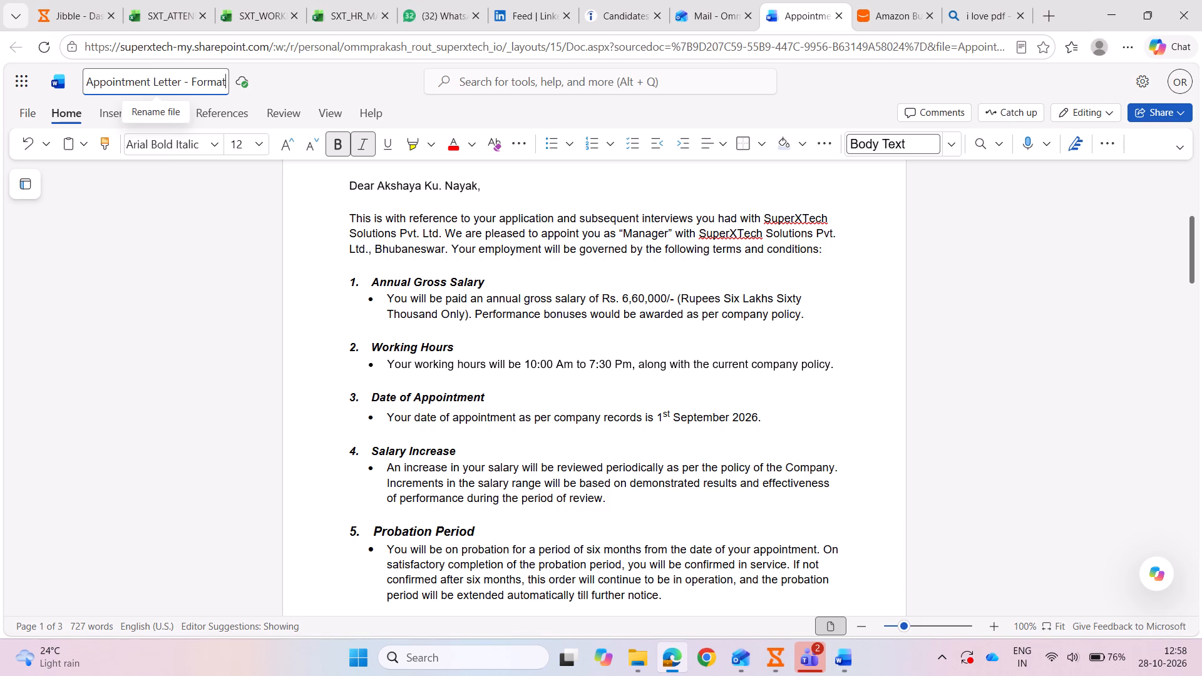